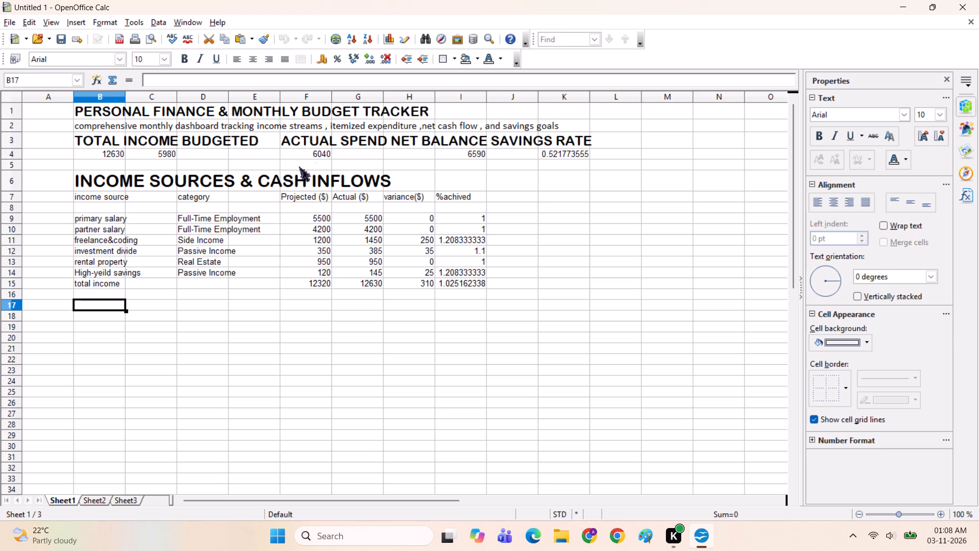
# Enter the section heading MONTHLY EXPENSES & BUDGET ALLOCATION in cell B17.
pyautogui.write('MO')
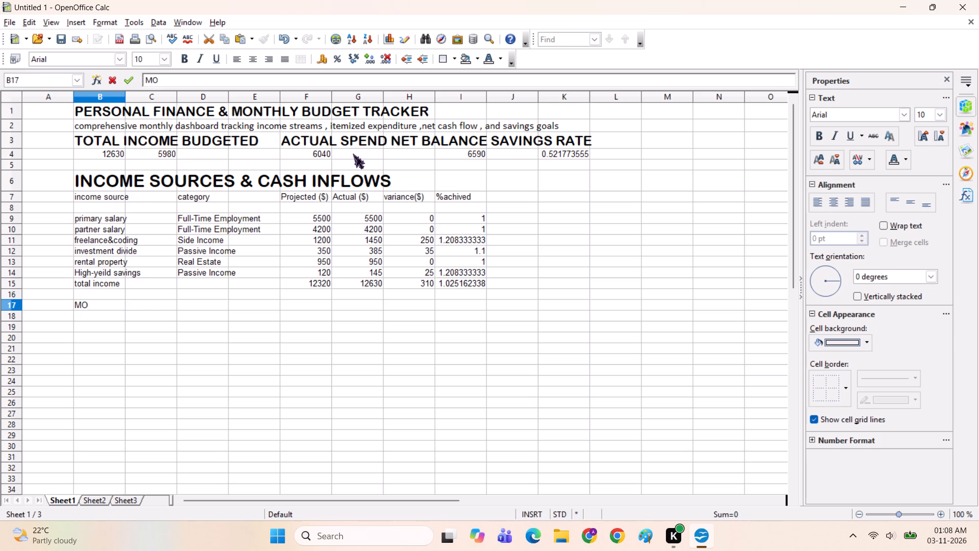
pyautogui.write('NTHLY E')
pyautogui.write('XPENSE')
pyautogui.press('space')
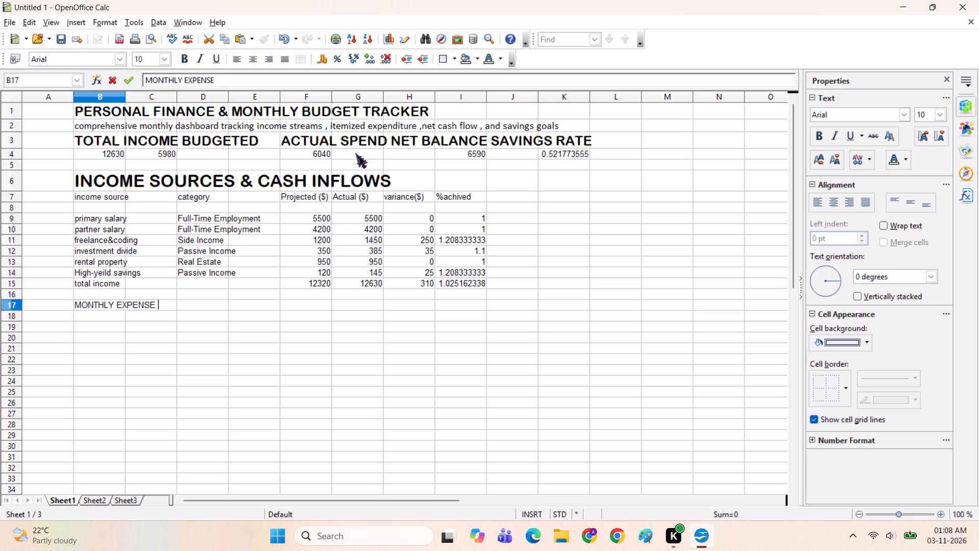
pyautogui.press('BackSpace')
pyautogui.write('S')
pyautogui.press('space')
pyautogui.hotkey('shift', '&')
pyautogui.press('space')
pyautogui.write('BUDGET')
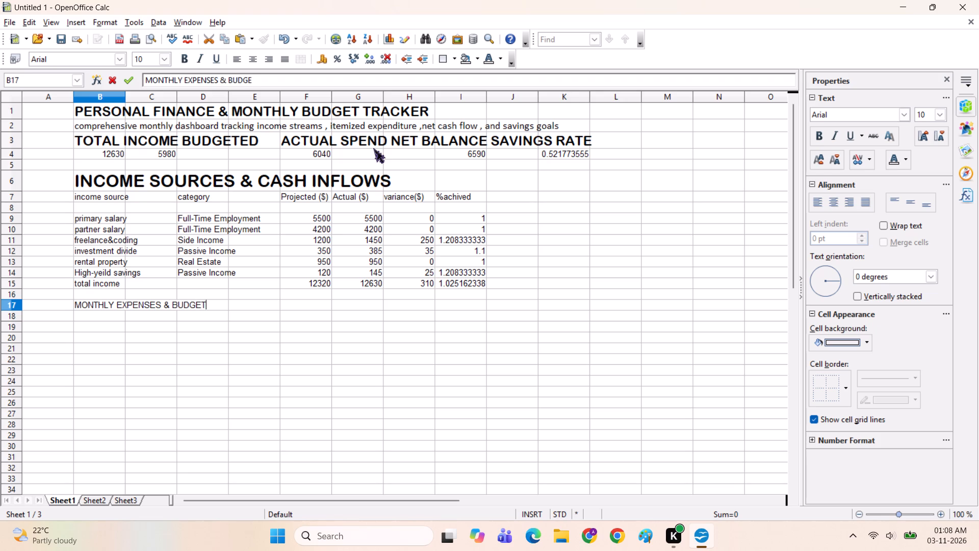
pyautogui.press('space')
pyautogui.press('a')
pyautogui.write('LLOCATION')
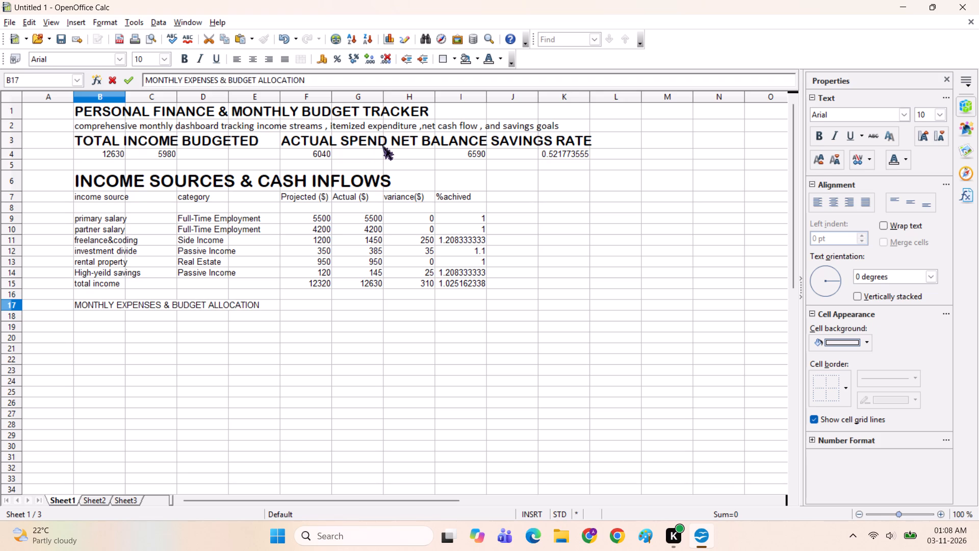
pyautogui.hotkey('shift', 'a')
pyautogui.press('BackSpace')
# Format the whole heading text in B17 as Arial Rounded MT Bold, size 18.
pyautogui.hotkey('ctrl', 'a')
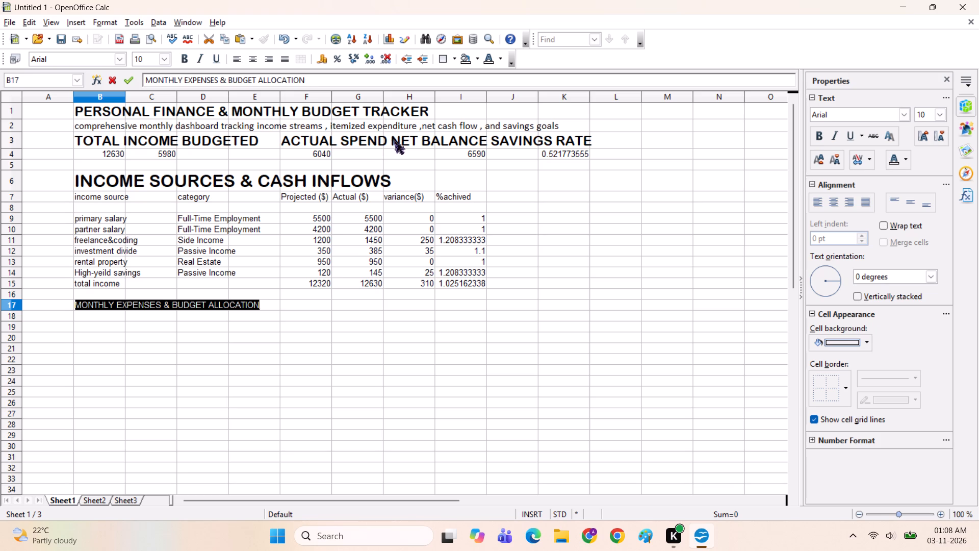
pyautogui.click(117, 60)
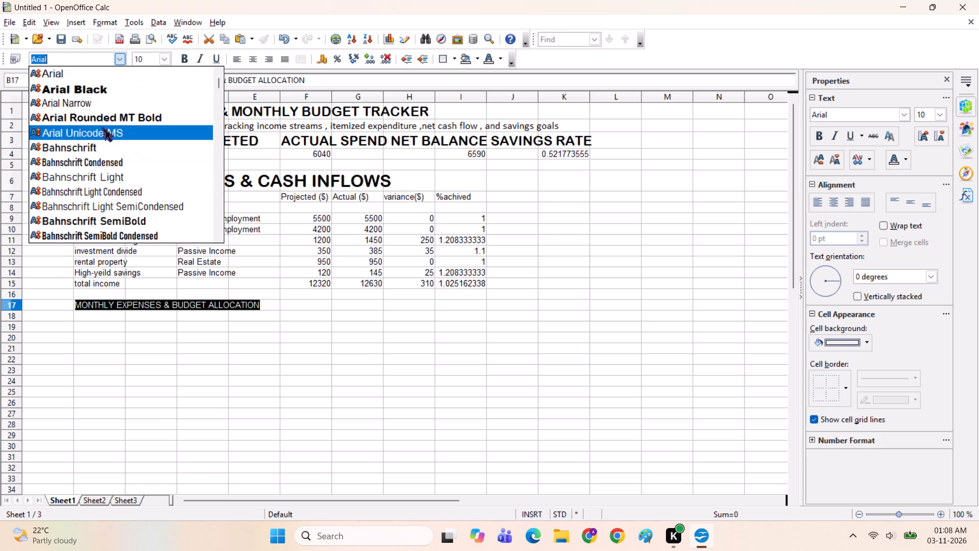
pyautogui.click(102, 119)
pyautogui.click(164, 58)
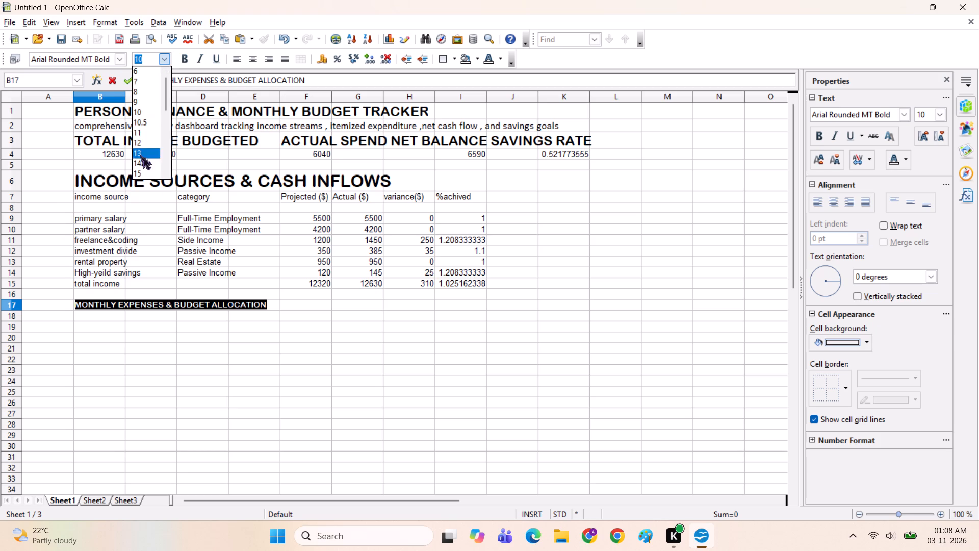
pyautogui.scroll(-1, 140, 155)
pyautogui.click(146, 121)
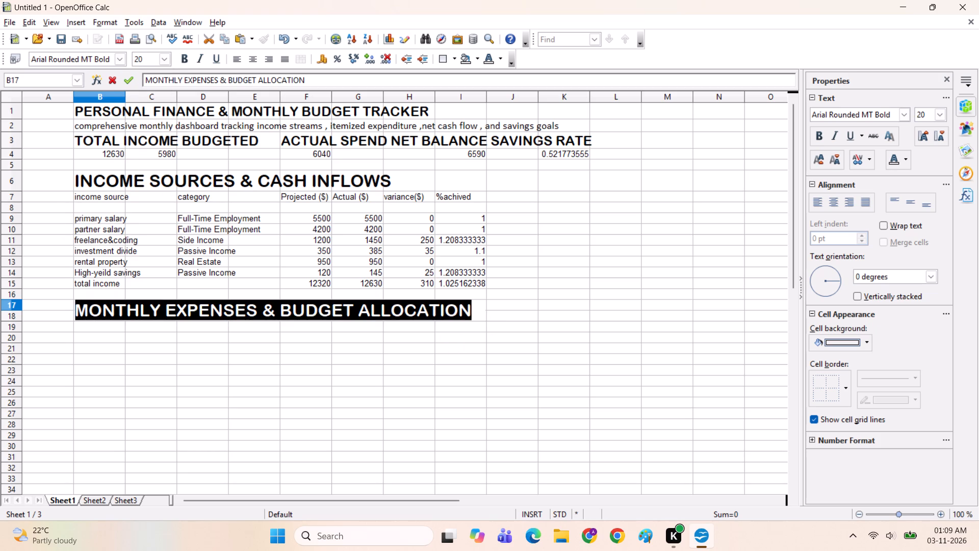
pyautogui.click(169, 59)
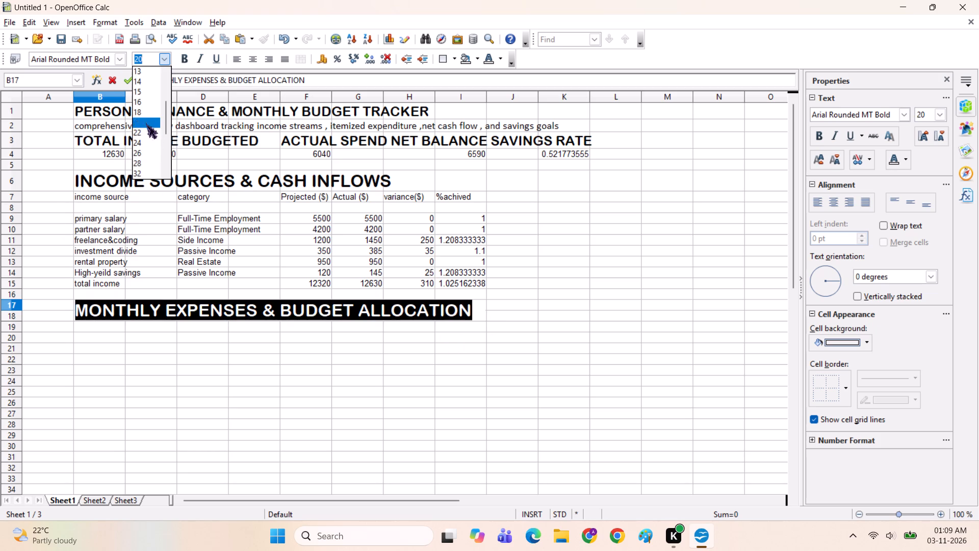
pyautogui.click(143, 112)
pyautogui.click(466, 311)
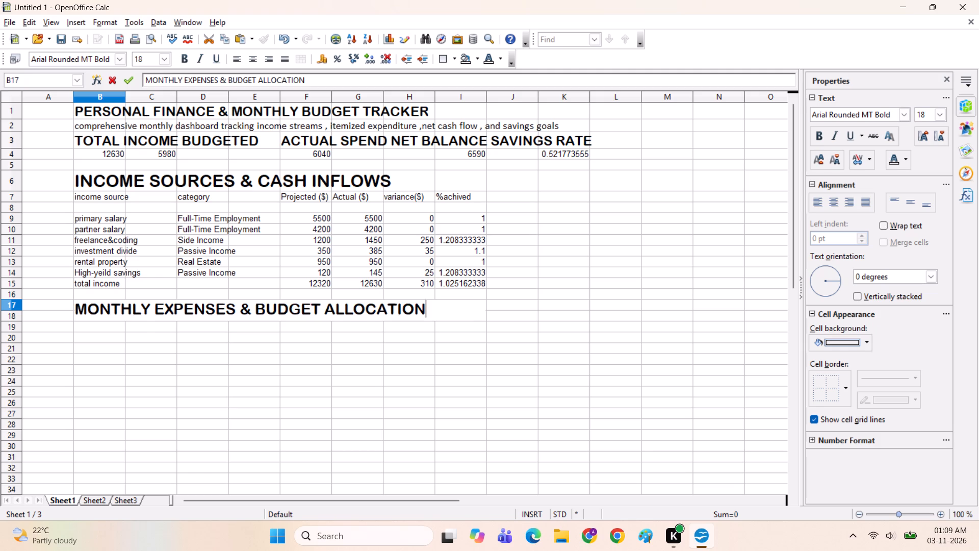
# Enter EXPENSE CATEGORY in cell B19 as the first column header of the expenses table.
pyautogui.click(110, 335)
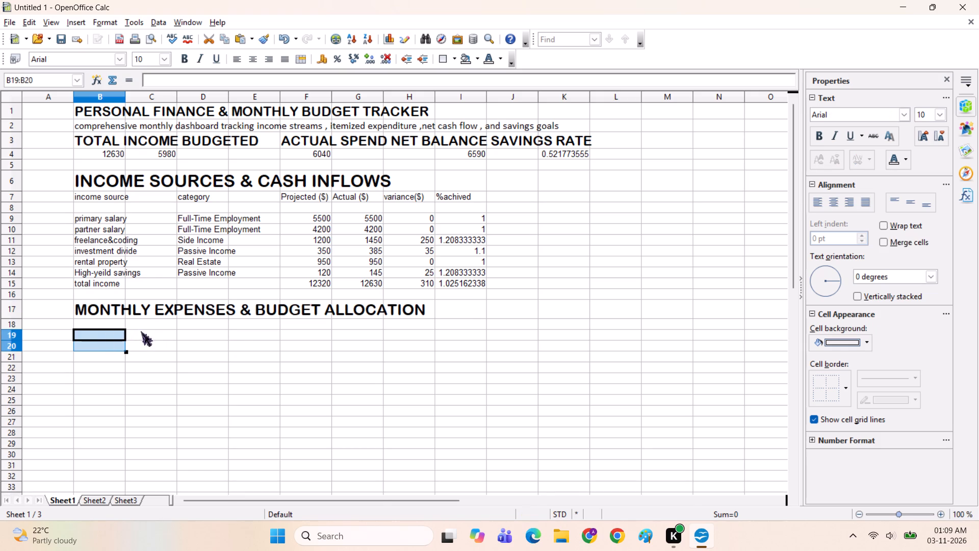
pyautogui.click(101, 335)
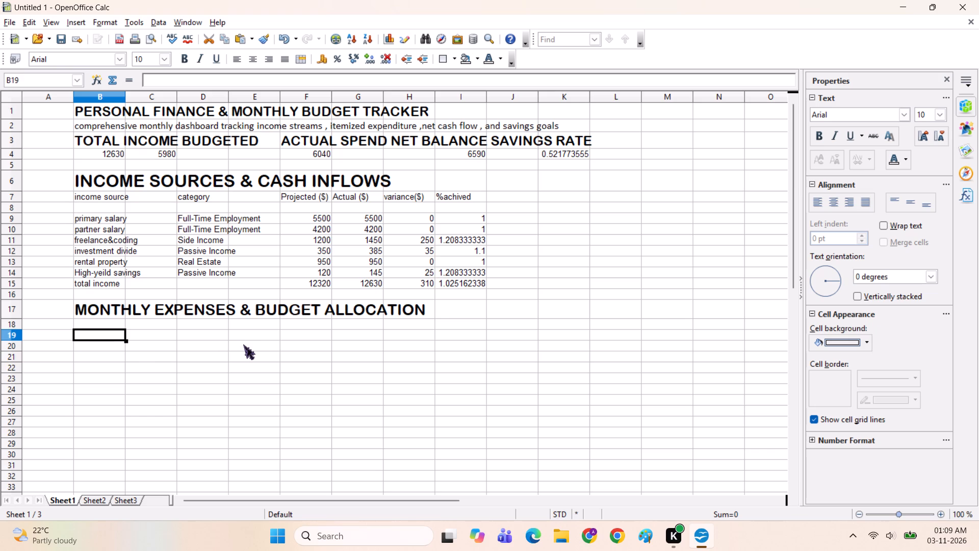
pyautogui.press('e')
pyautogui.write('XPENSE')
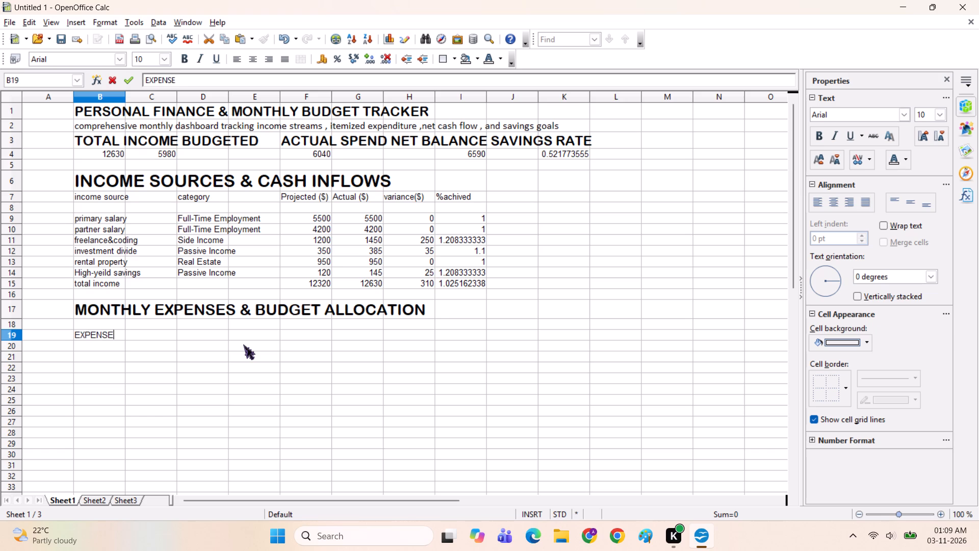
pyautogui.press('space')
pyautogui.write('CA')
pyautogui.hscroll(-1, 244, 344)
pyautogui.press('t')
pyautogui.write('EG')
pyautogui.write('ORY')
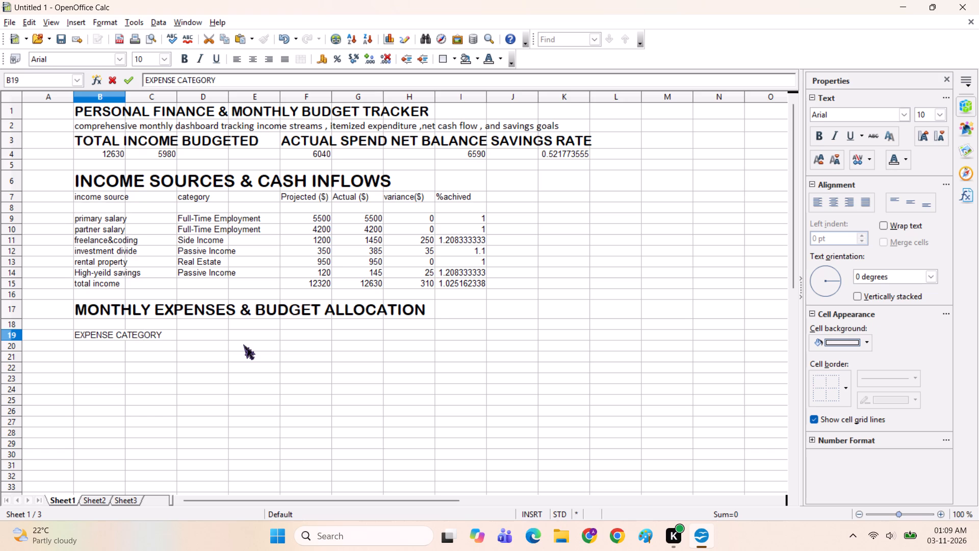
pyautogui.press('space')
pyautogui.press('Right')
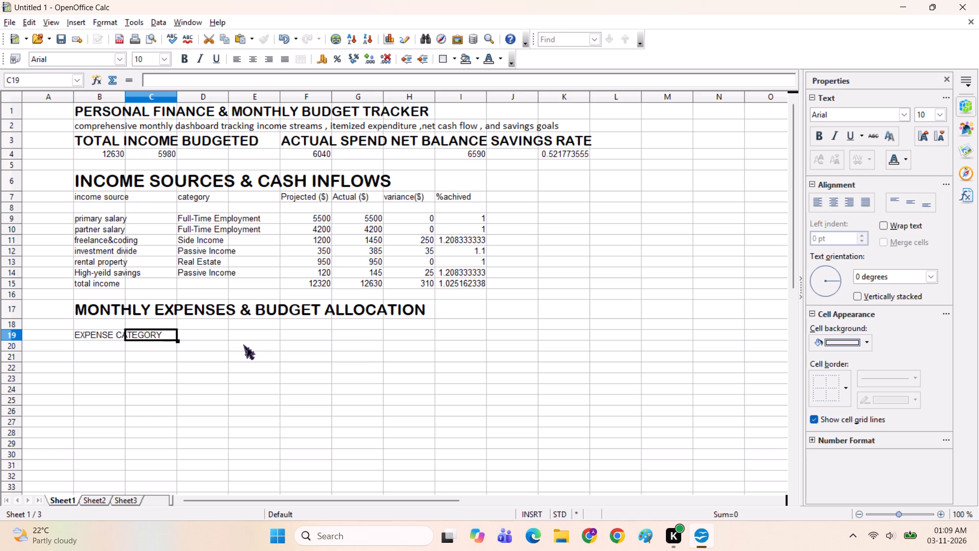
# Enter the column header BUDGET GROUP in cell D19.
pyautogui.press('Right')
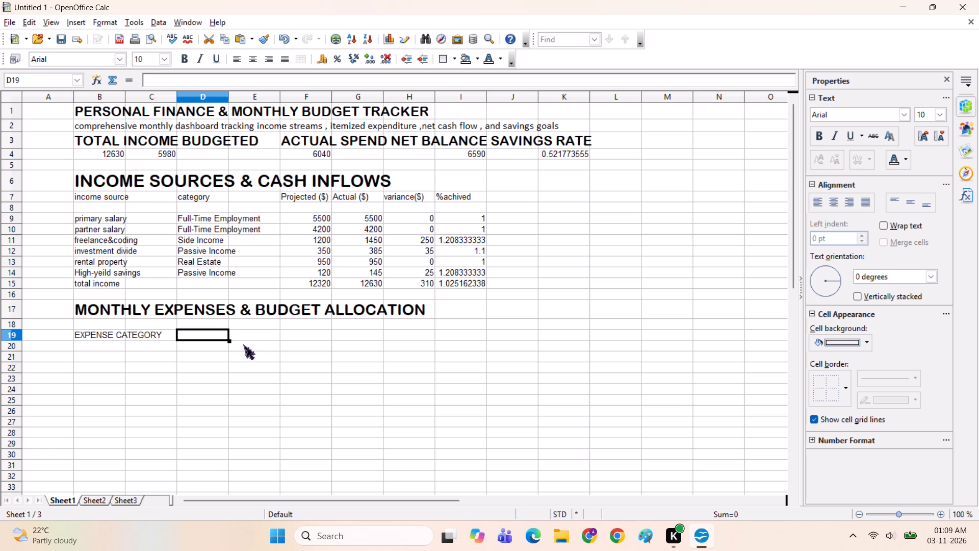
pyautogui.write('BUDGE')
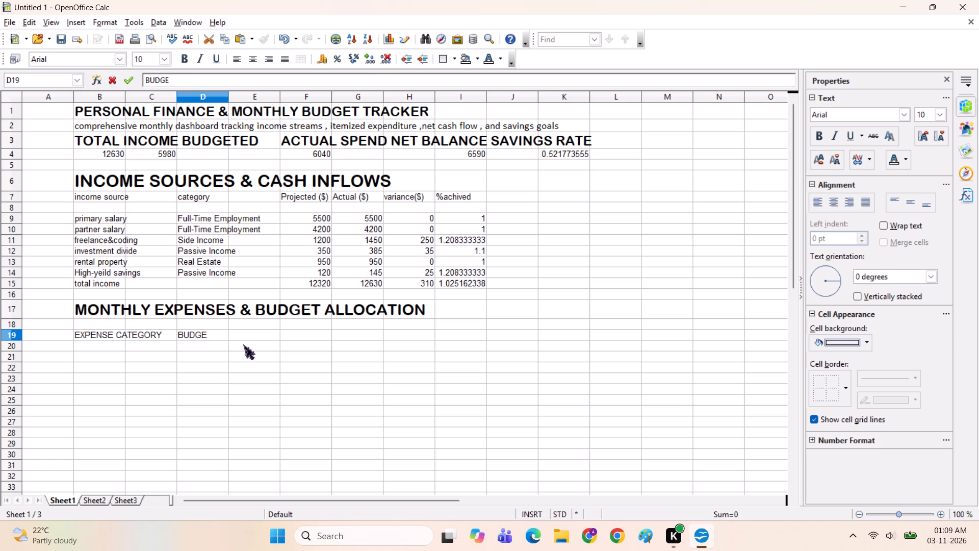
pyautogui.write('T GROUP')
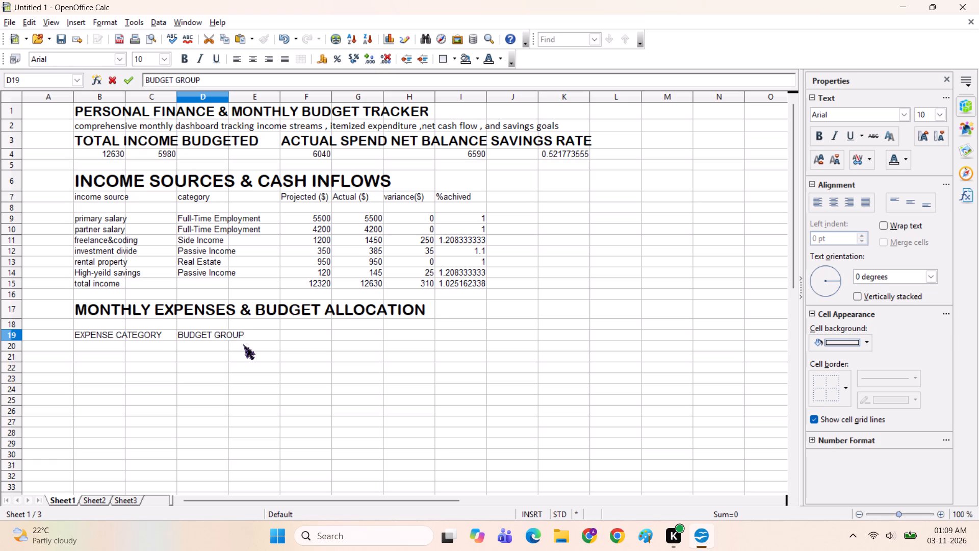
pyautogui.press('space')
pyautogui.press('Right')
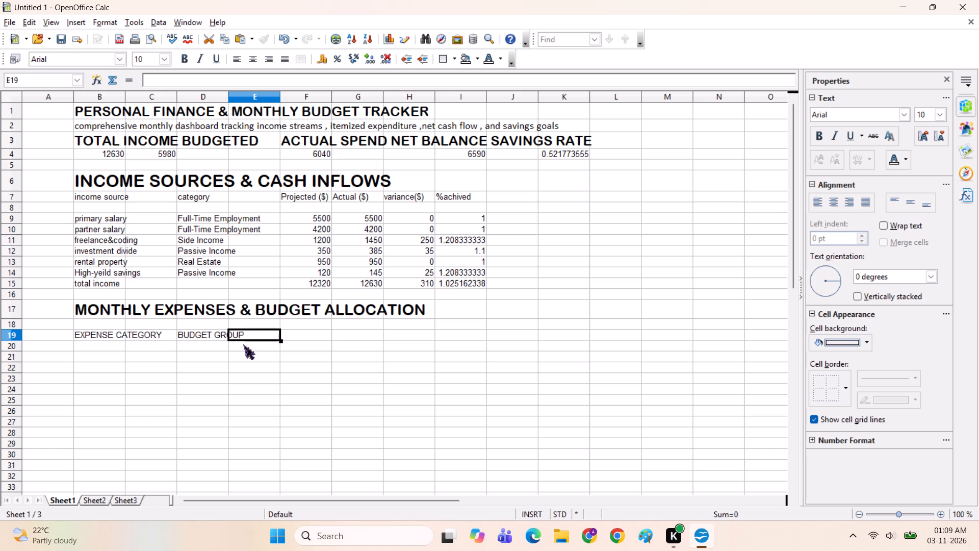
# Enter the column header BUDGETED ($) in cell F19.
pyautogui.press('Right')
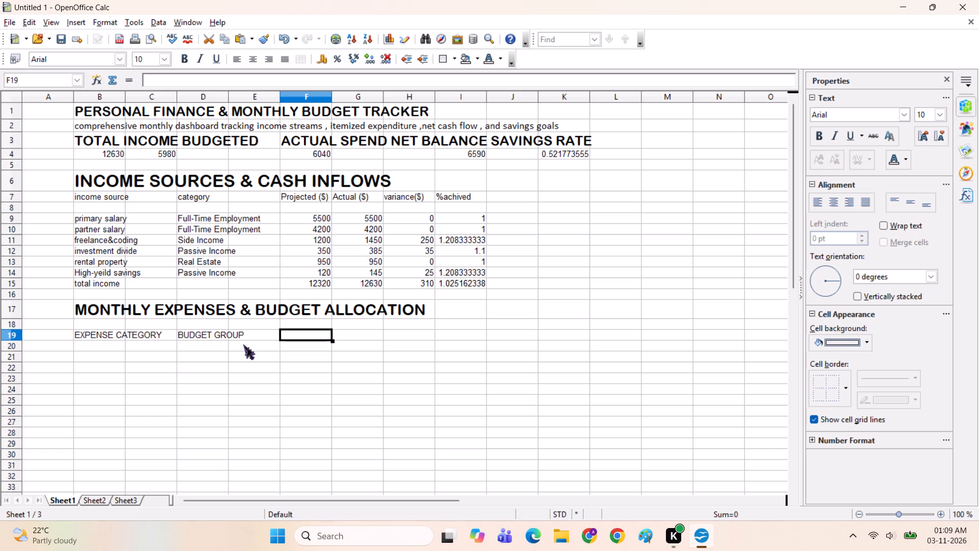
pyautogui.write('BUDGETED')
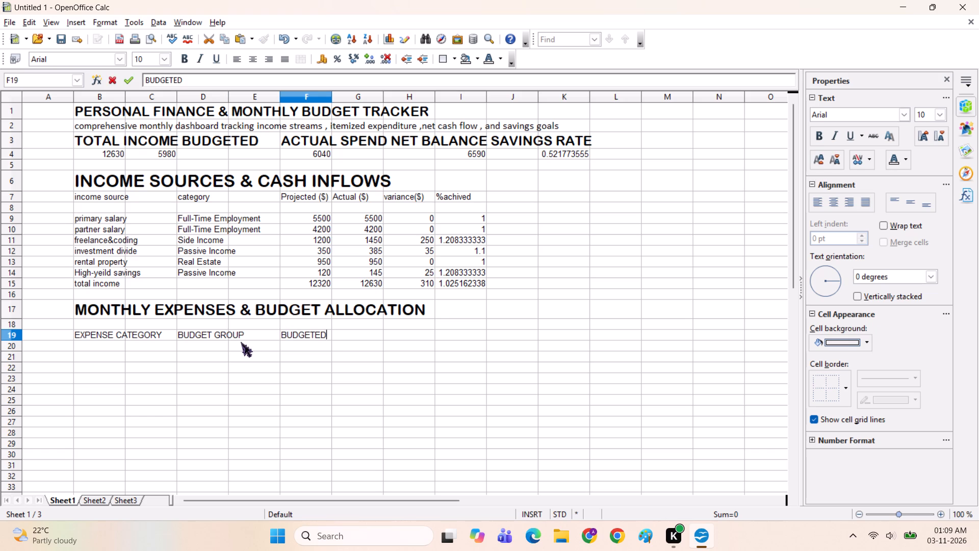
pyautogui.press('space')
pyautogui.hotkey('shift', '(')
pyautogui.hscroll(-2, 235, 338)
pyautogui.hotkey('shift', '$')
pyautogui.hotkey('shift', ')')
pyautogui.press('space')
pyautogui.press('Right')
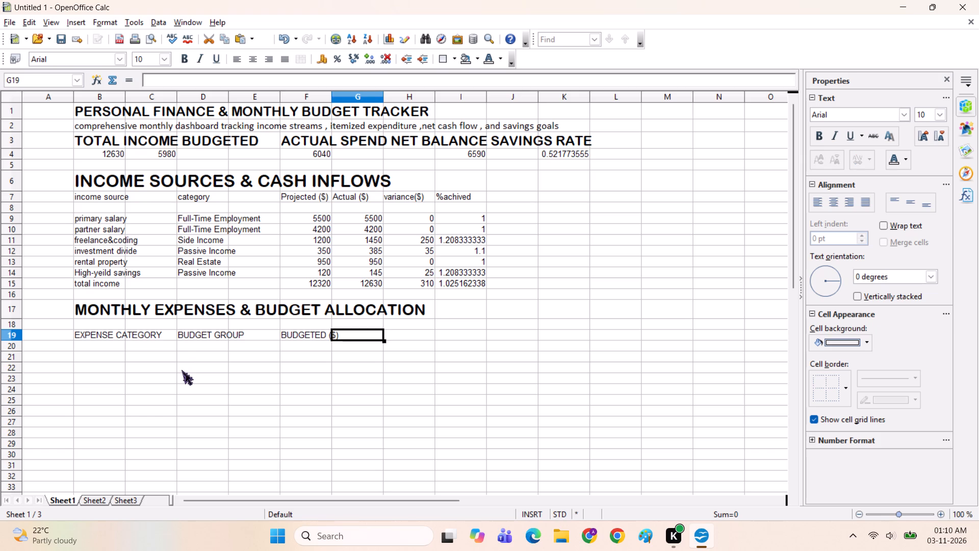
# Enter the column header ACTUAL SPEND in cell H19.
pyautogui.press('Right')
pyautogui.press('s')
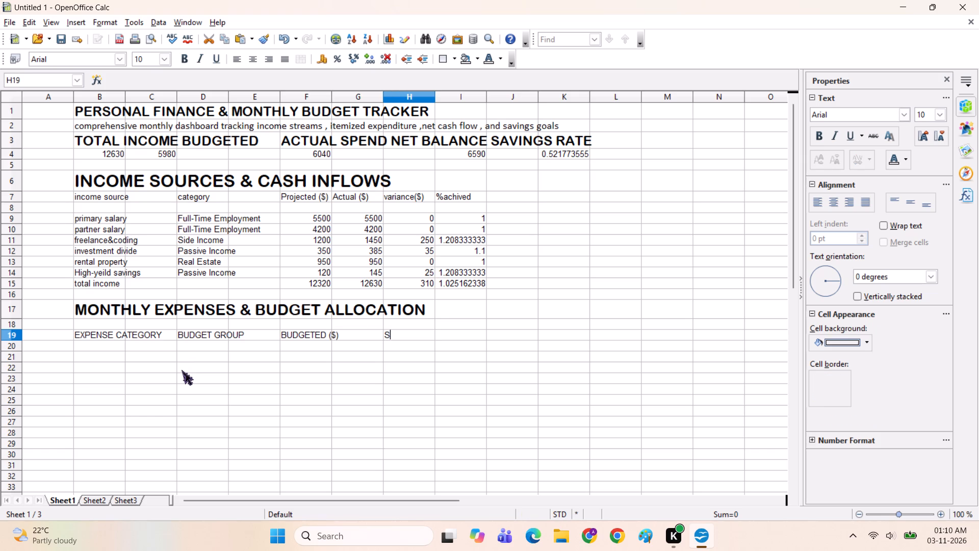
pyautogui.press('BackSpace')
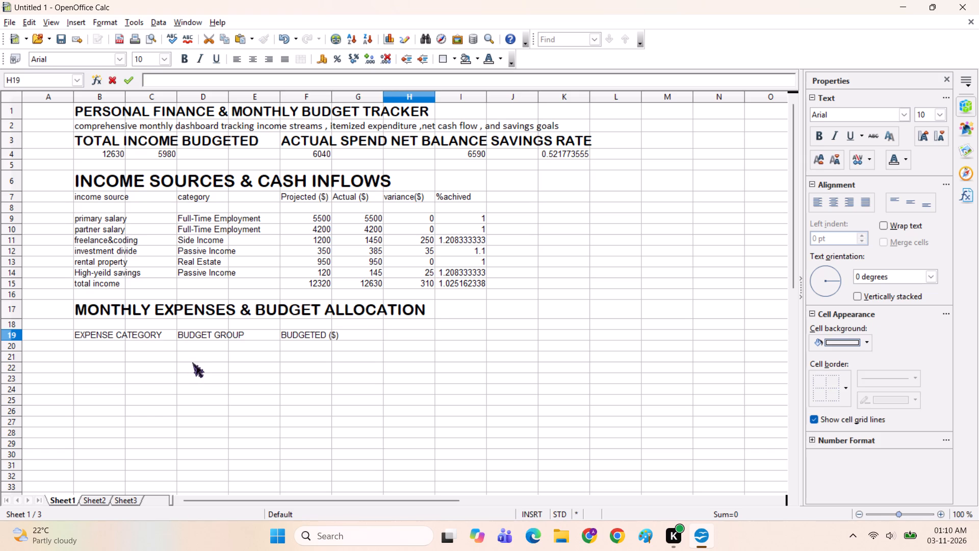
pyautogui.write('AC')
pyautogui.write('TUAL SPEN')
pyautogui.press('d')
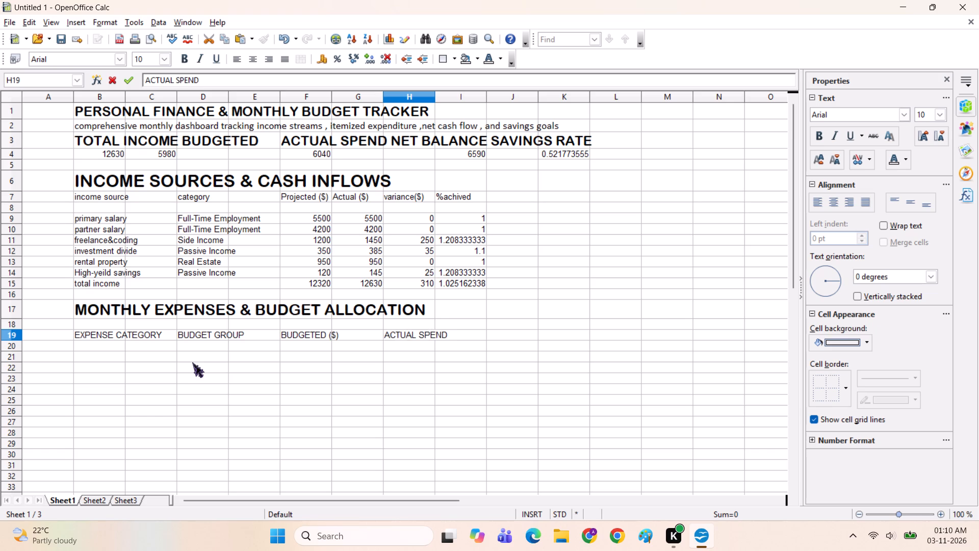
pyautogui.press('space')
# Enter the column header DIFFRENCE in cell J19.
pyautogui.press('Right')
pyautogui.press('Right')
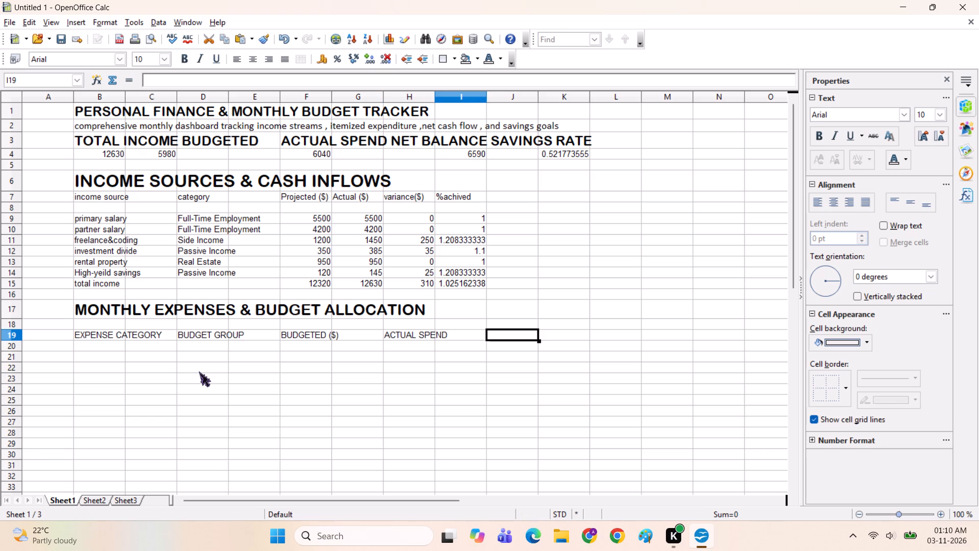
pyautogui.write('DIFFRENCE')
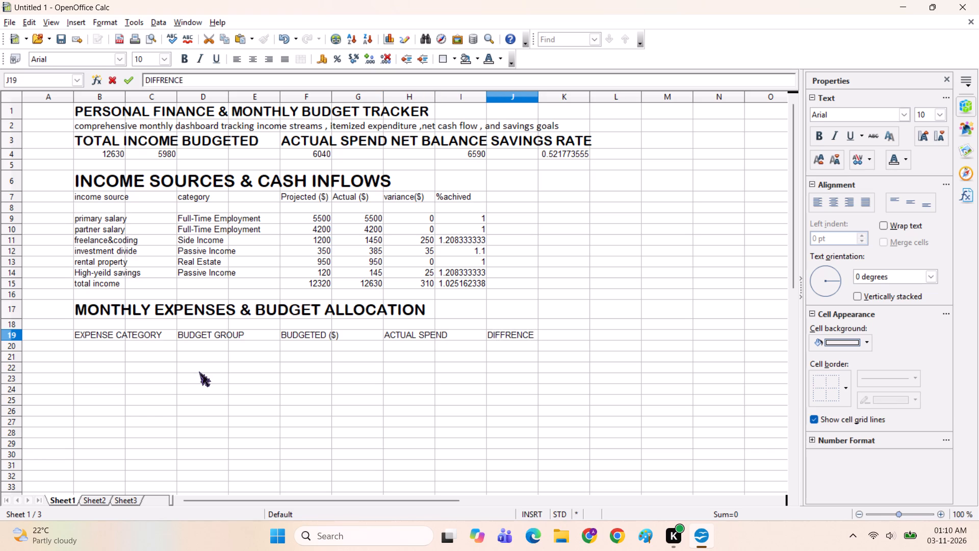
# Enter the column header STATUS in cell K19.
pyautogui.press('Right')
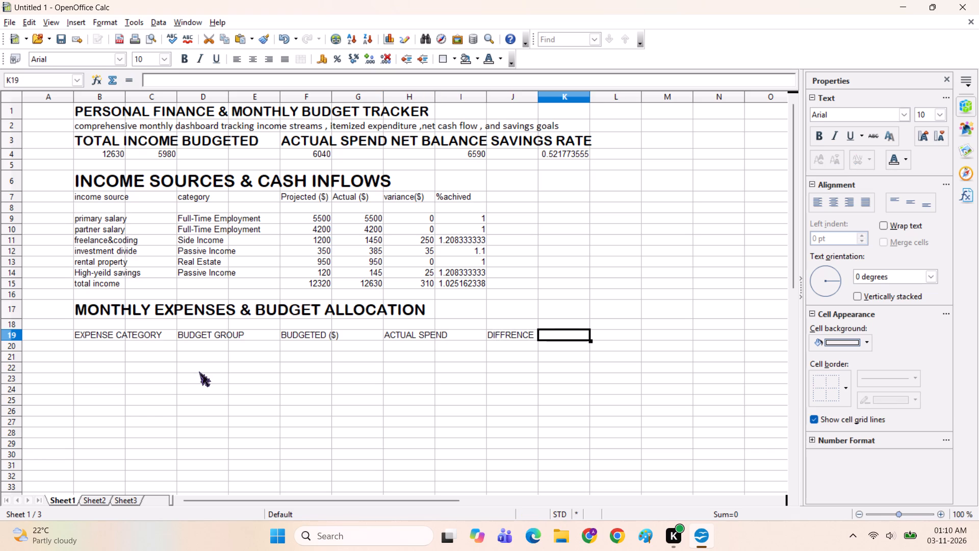
pyautogui.write('STAT')
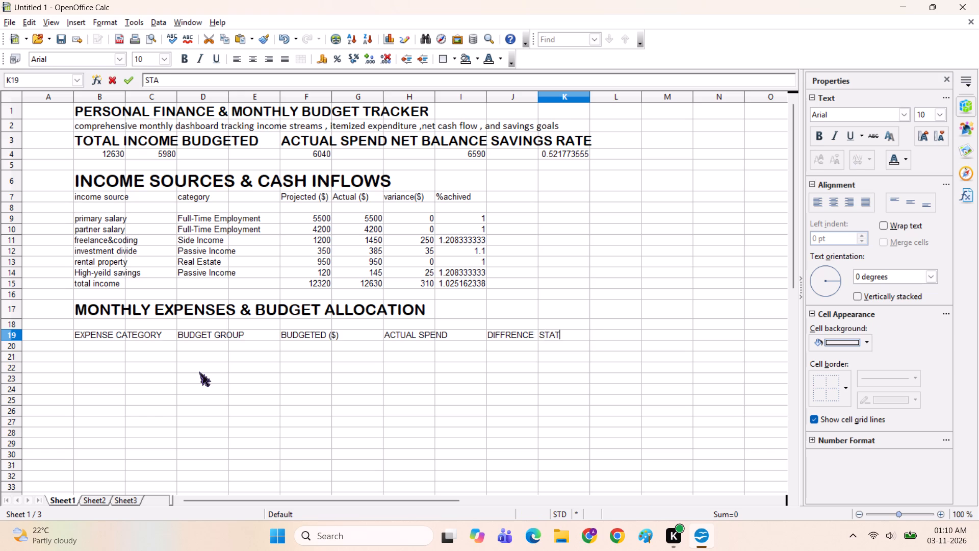
pyautogui.press('u')
pyautogui.write('S')
pyautogui.press('space')
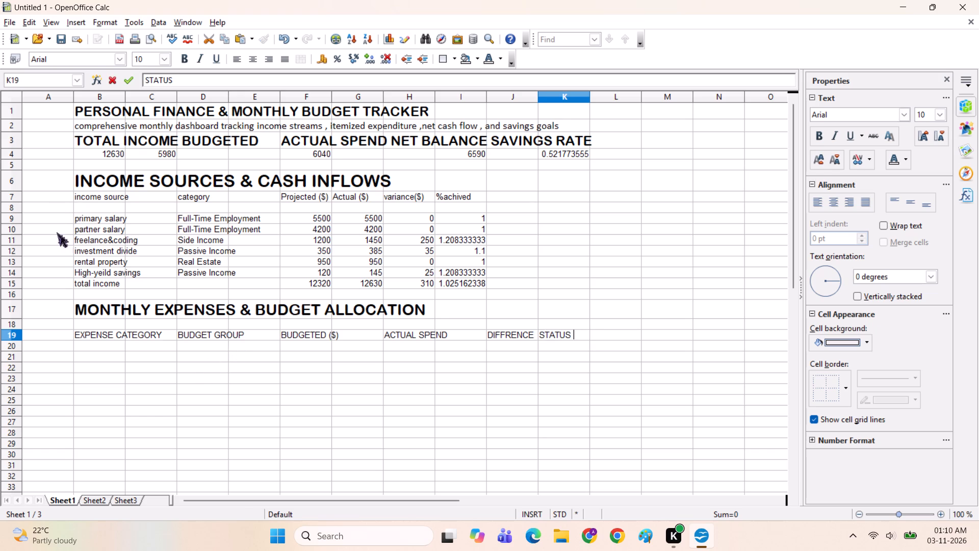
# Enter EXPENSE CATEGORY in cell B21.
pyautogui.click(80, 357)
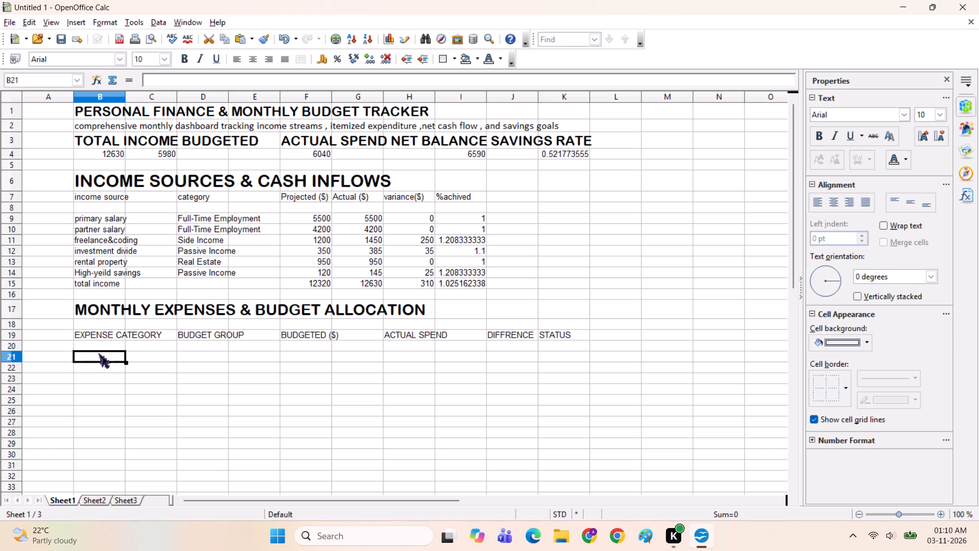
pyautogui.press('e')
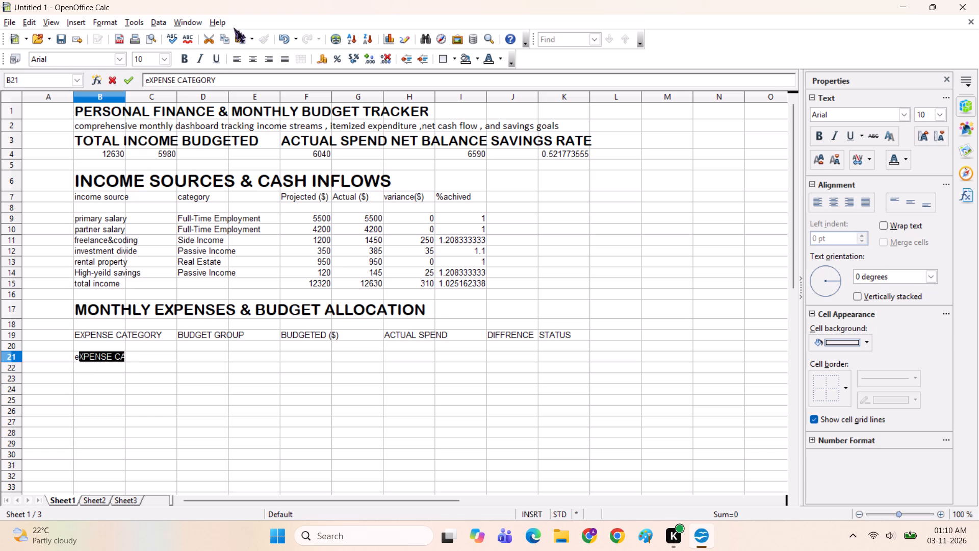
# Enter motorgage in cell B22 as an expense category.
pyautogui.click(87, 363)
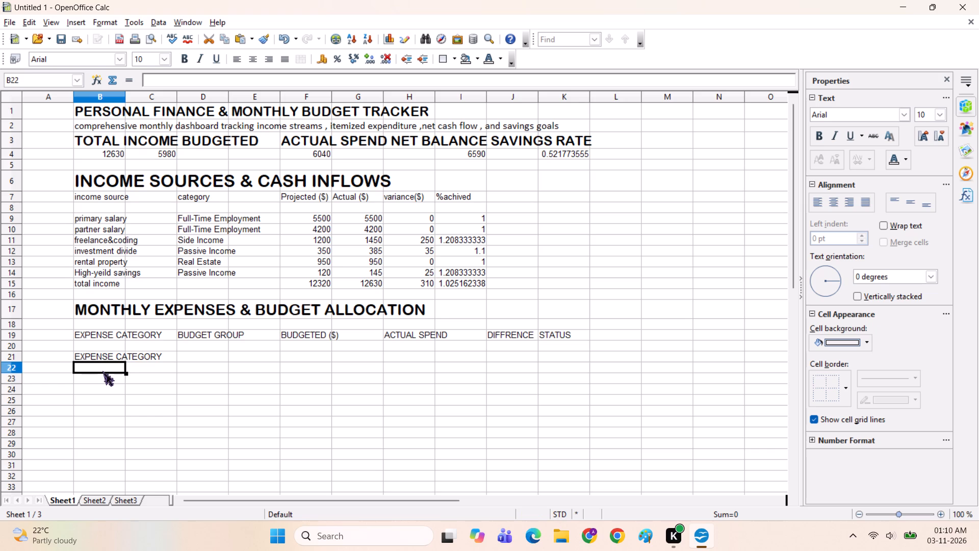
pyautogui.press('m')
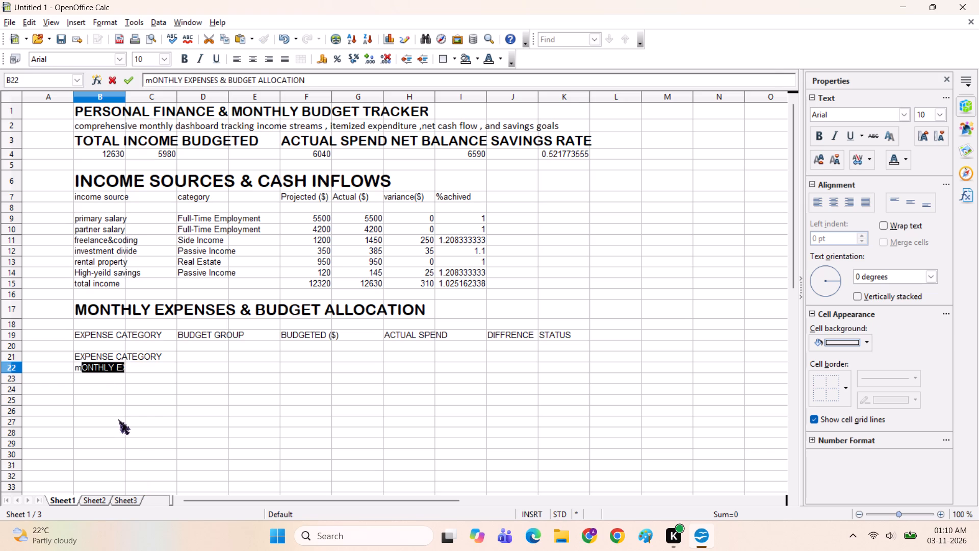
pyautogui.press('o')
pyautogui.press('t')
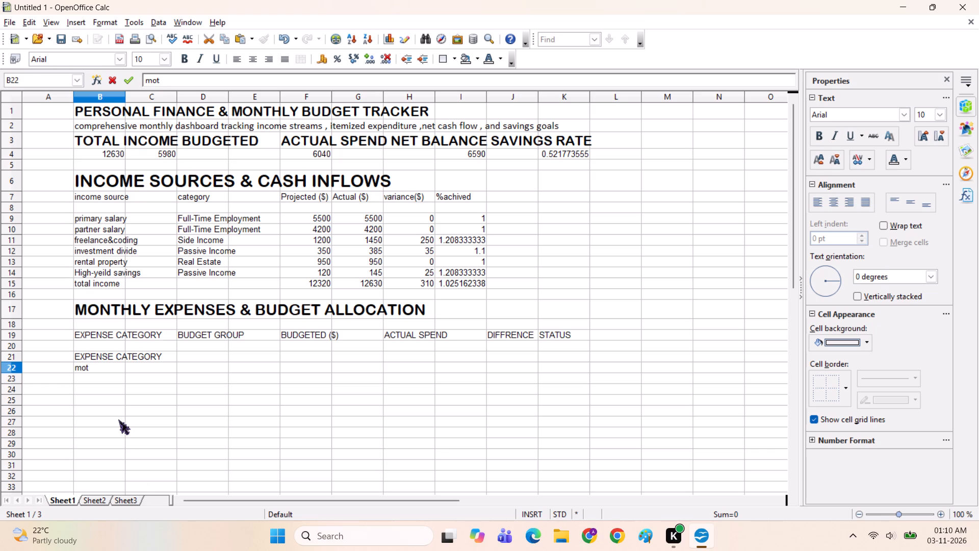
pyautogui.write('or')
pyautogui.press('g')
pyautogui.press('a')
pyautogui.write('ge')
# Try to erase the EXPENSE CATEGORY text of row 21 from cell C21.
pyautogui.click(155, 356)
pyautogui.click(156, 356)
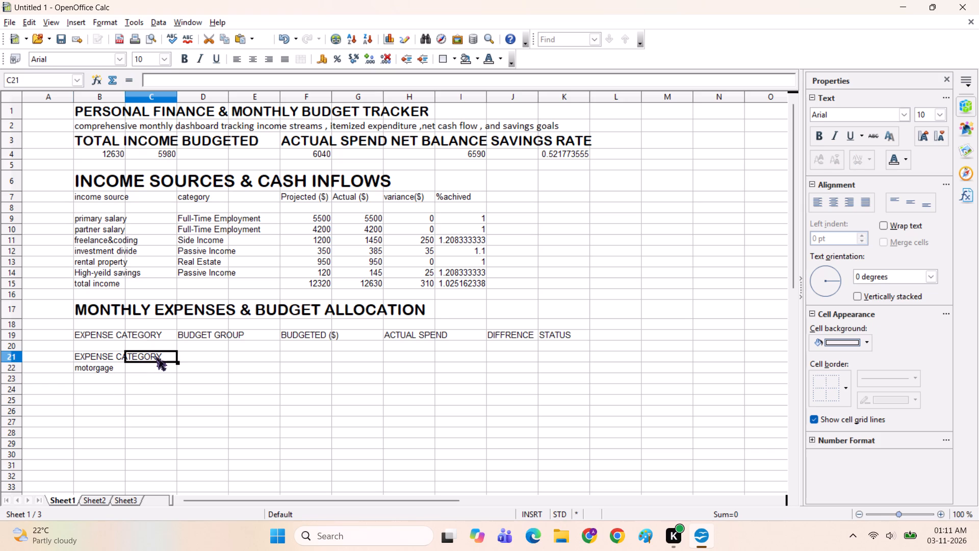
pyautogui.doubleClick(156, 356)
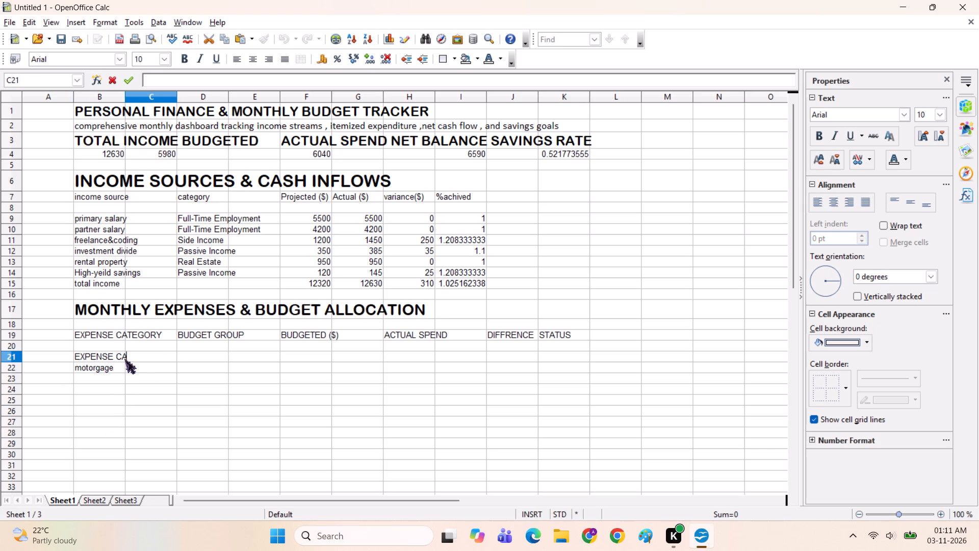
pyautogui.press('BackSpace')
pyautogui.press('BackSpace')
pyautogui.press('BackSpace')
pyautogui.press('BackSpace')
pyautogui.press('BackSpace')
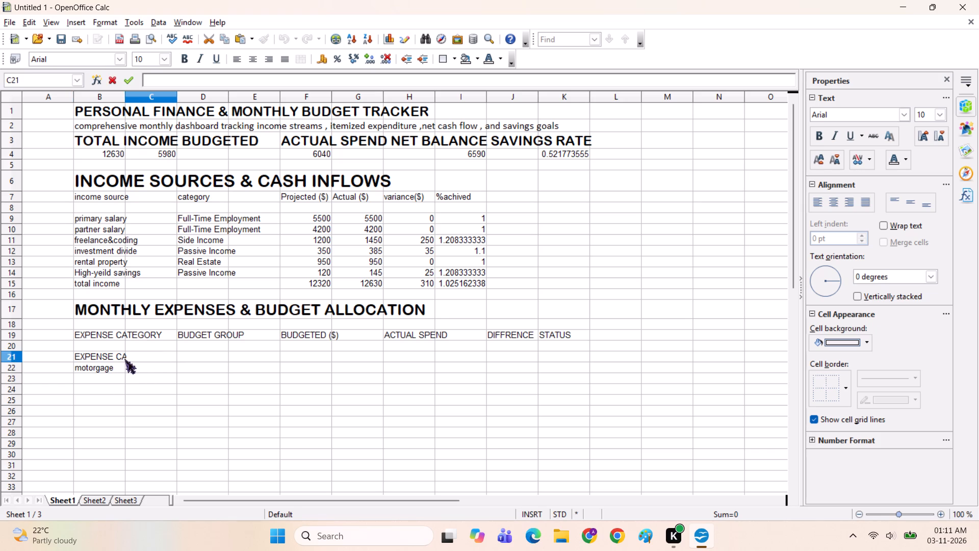
# Replace the whole entry in cell B21 with the expense category utilities electric housing.
pyautogui.click(113, 356)
pyautogui.doubleClick(113, 356)
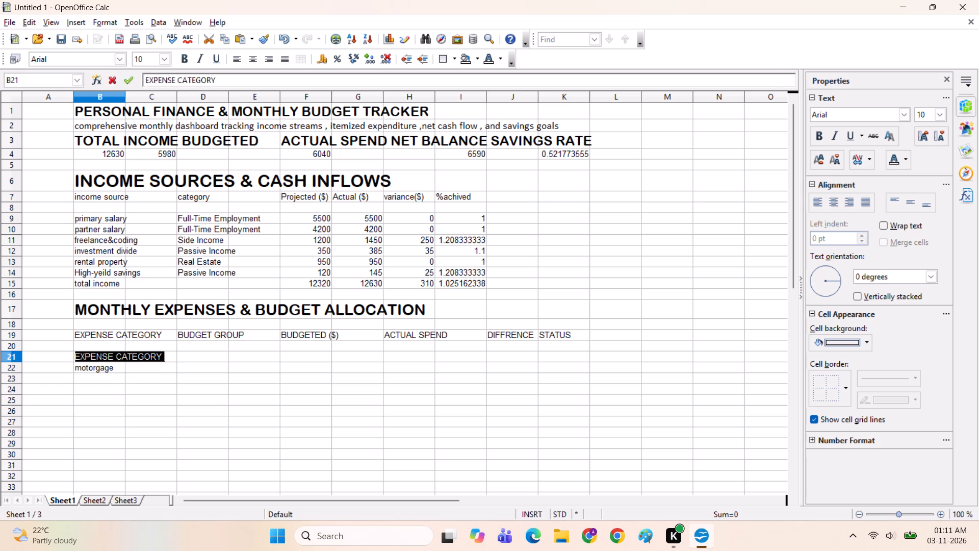
pyautogui.press('BackSpace')
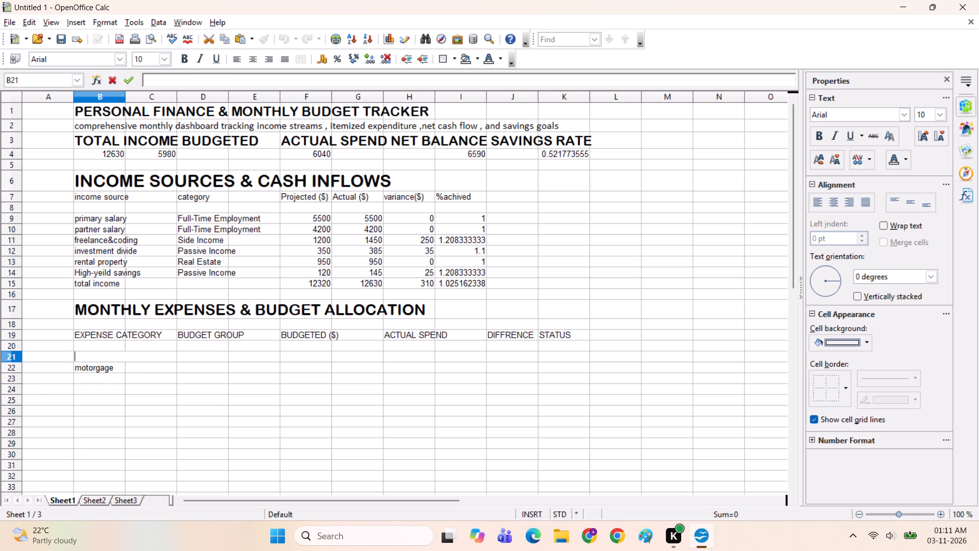
pyautogui.moveTo(144, 356); pyautogui.dragTo(128, 339, button='right')
pyautogui.write('utilit')
pyautogui.write('ies')
pyautogui.press('space')
pyautogui.write('electric housing')
pyautogui.press('space')
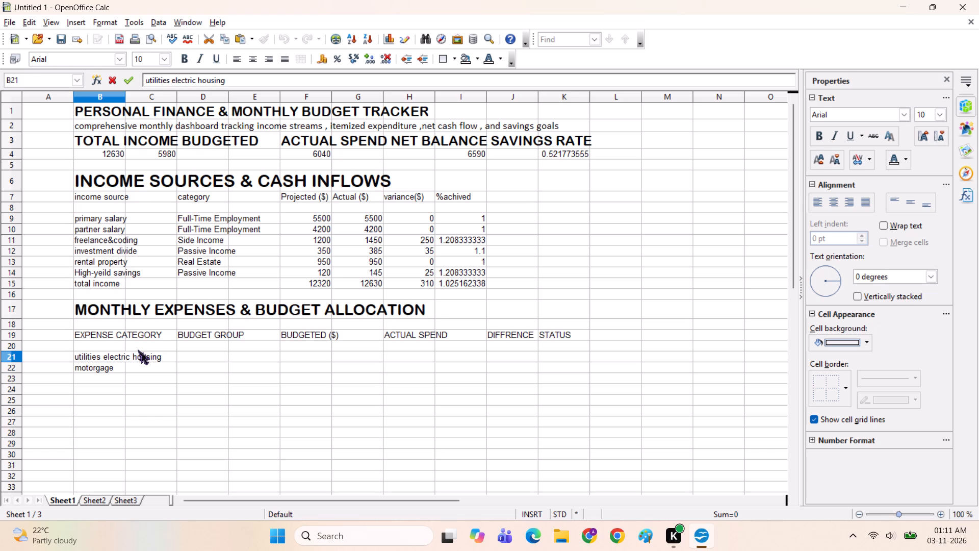
pyautogui.press('Down')
# Replace the entry in cell B22 with the expense category Motorgage / rent.
pyautogui.click(111, 368)
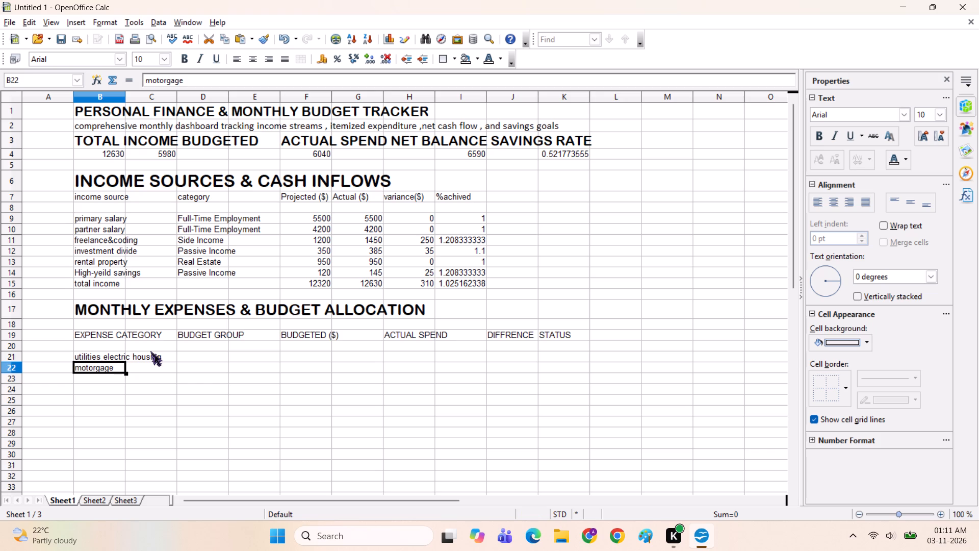
pyautogui.press('space')
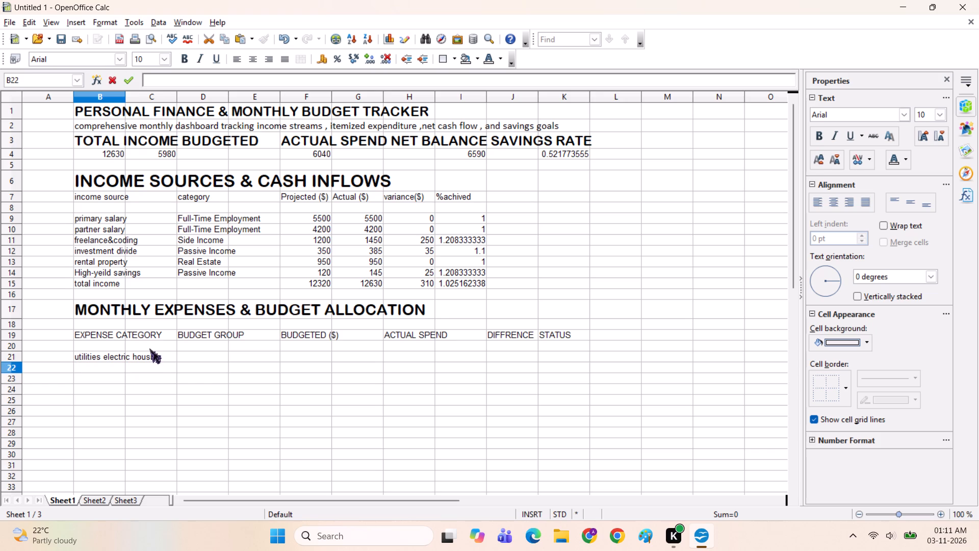
pyautogui.write('motorgage')
pyautogui.press('space')
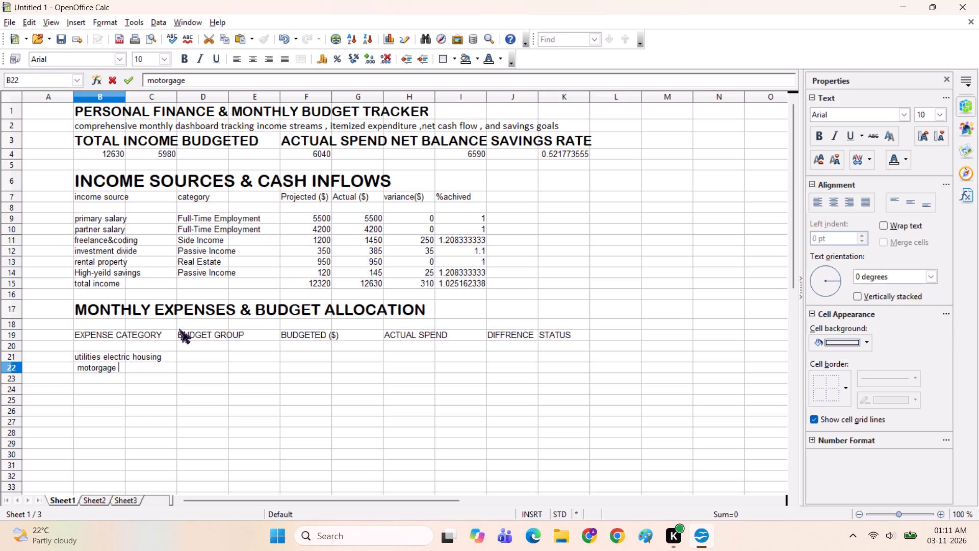
pyautogui.write('/ ren')
pyautogui.hotkey('ctrl', 't')
pyautogui.write('t')
pyautogui.press('space')
# Enter high- speed internet in cell B23 as the next expense category below Motorgage / rent.
pyautogui.press('Down')
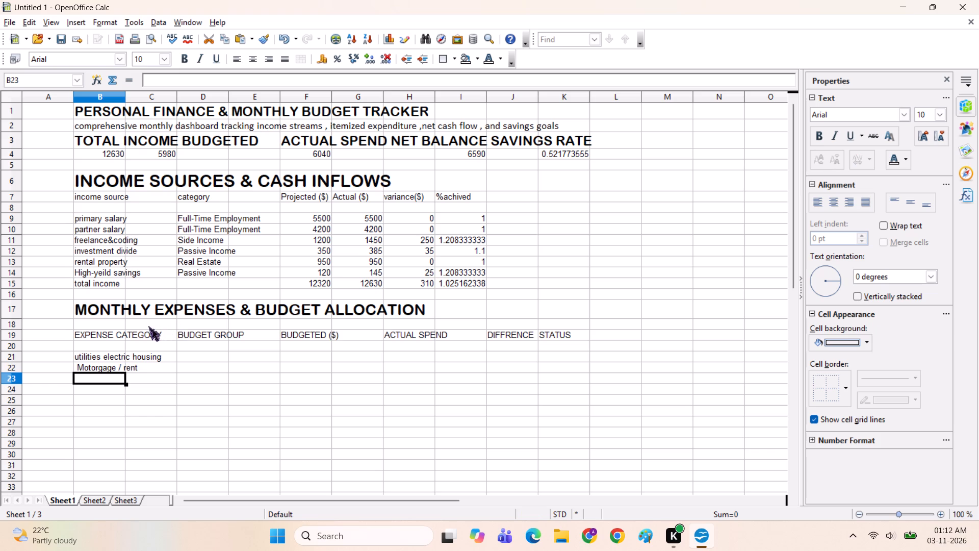
pyautogui.press('h')
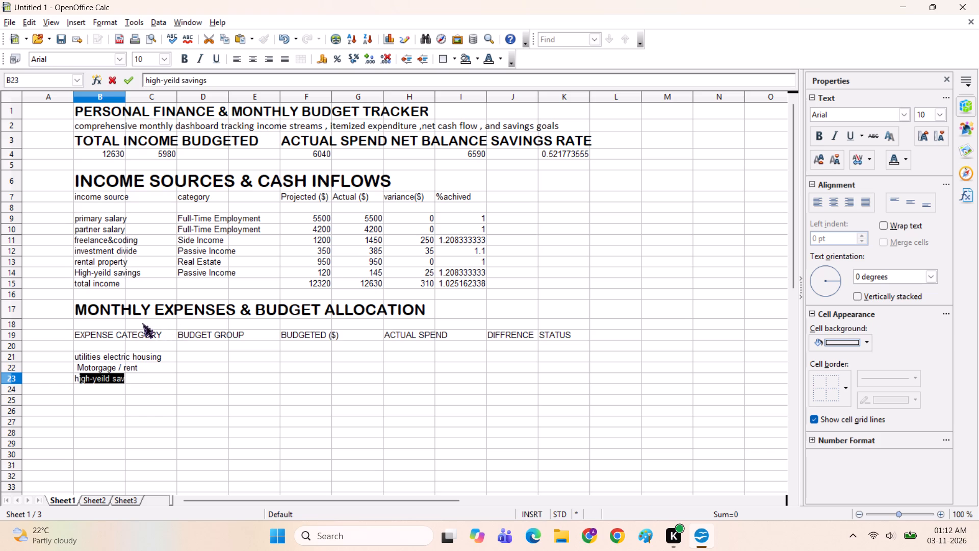
pyautogui.press('o')
pyautogui.write('gh')
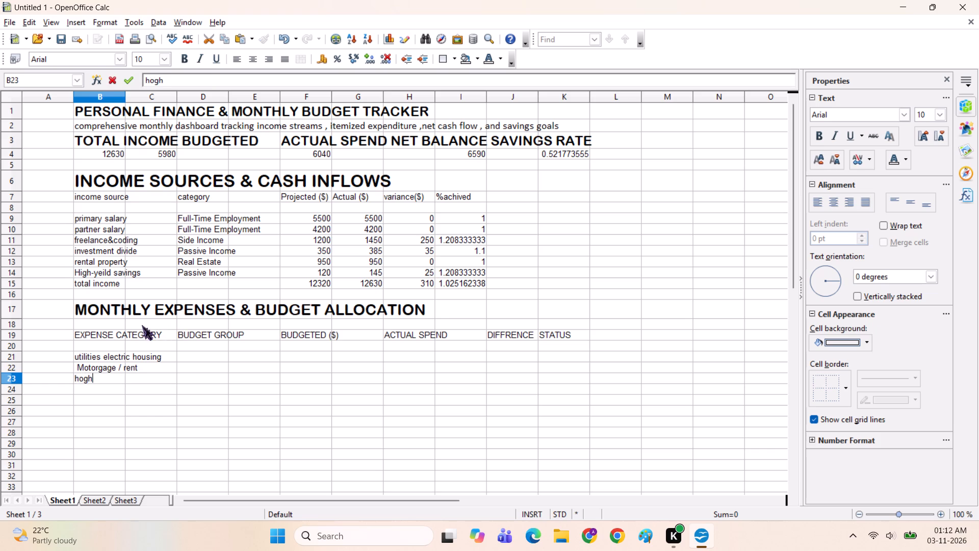
pyautogui.press('-')
pyautogui.press('BackSpace')
pyautogui.press('BackSpace')
pyautogui.press('BackSpace')
pyautogui.press('BackSpace')
pyautogui.write('igh')
pyautogui.write('- speed')
pyautogui.press('space')
pyautogui.write('internet')
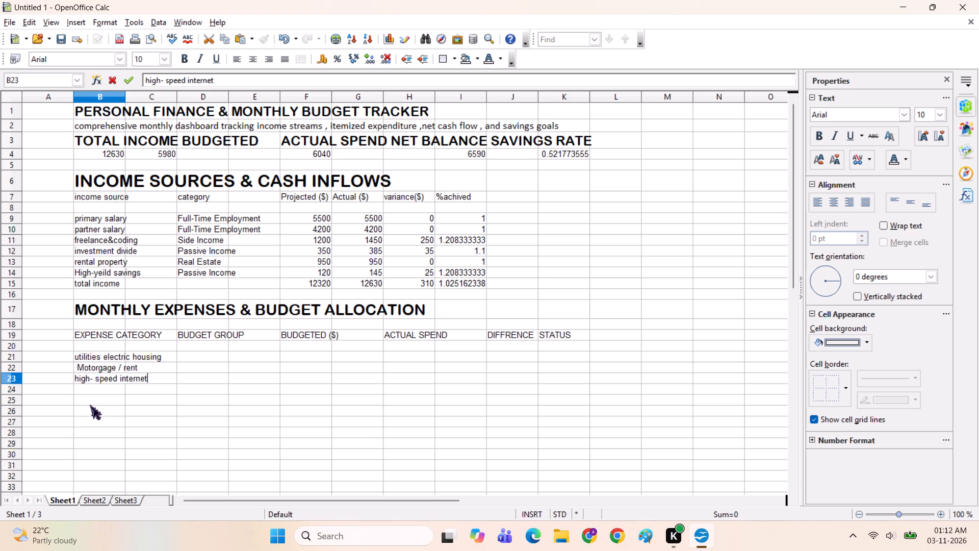
pyautogui.press('space')
pyautogui.press('Down')
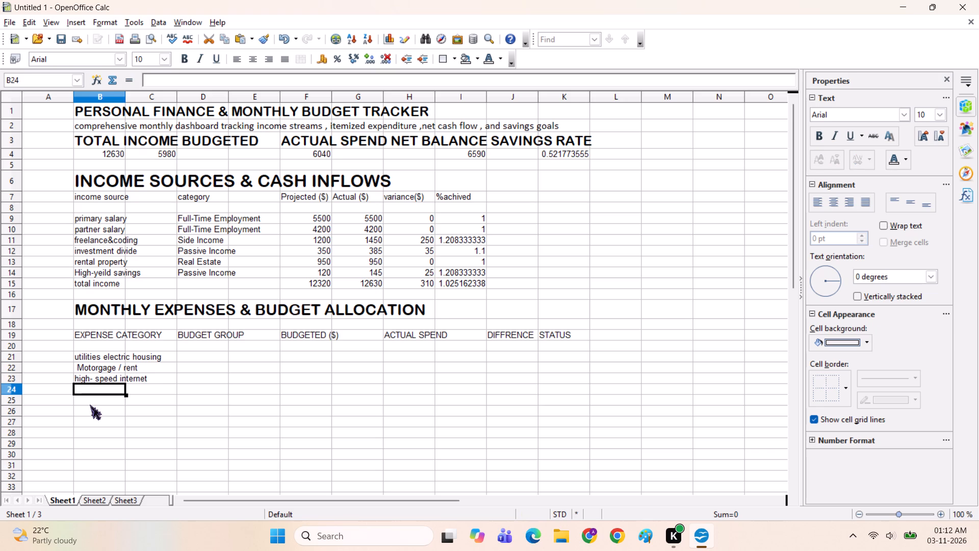
# Enter groceries& essentials in cell B24 as an expense category.
pyautogui.write('groc')
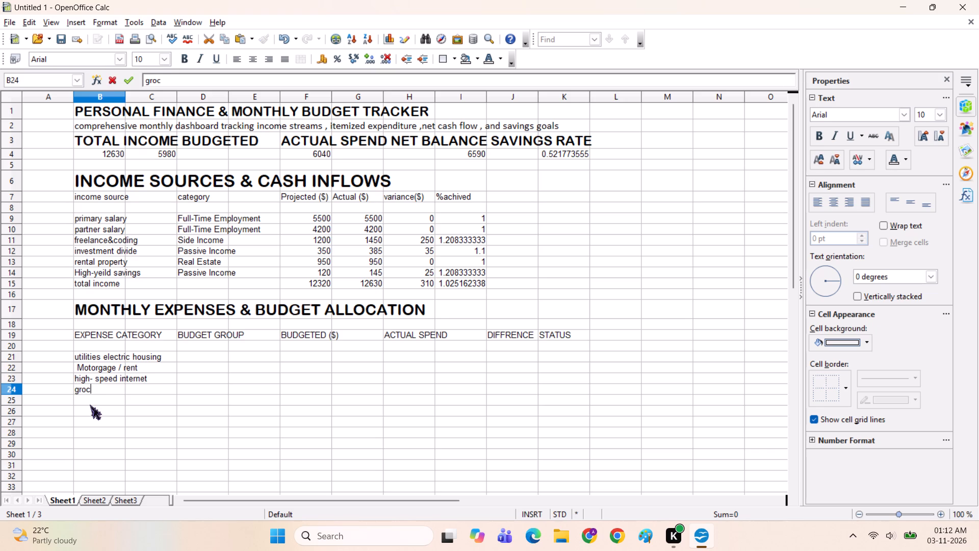
pyautogui.press('e')
pyautogui.press('r')
pyautogui.write('ies')
pyautogui.hotkey('shift', '&')
pyautogui.press('space')
pyautogui.write('essentials')
pyautogui.press('space')
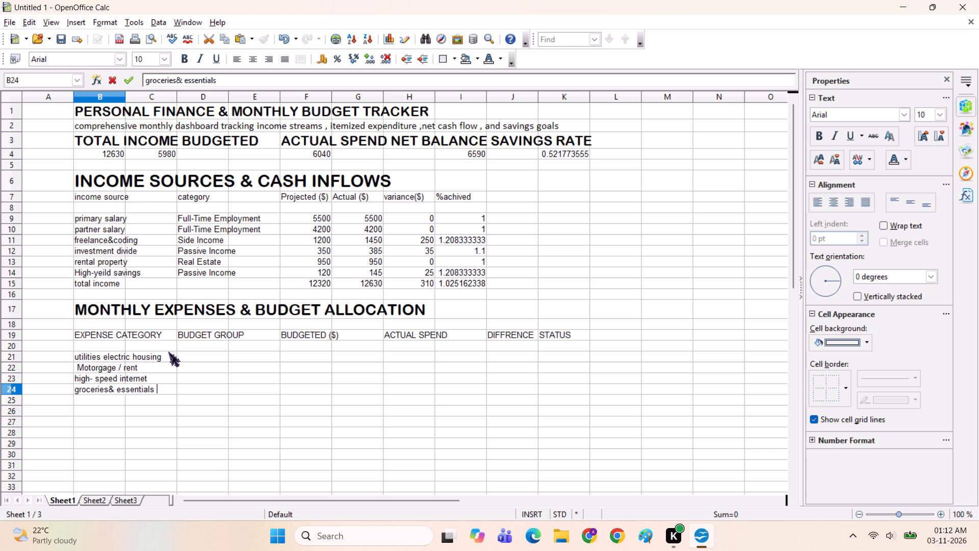
pyautogui.press('Down')
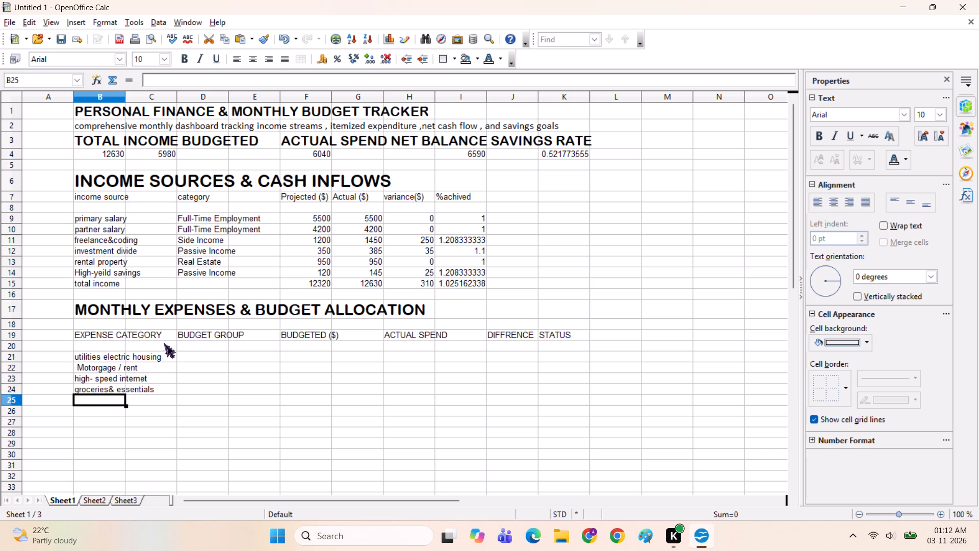
# Enter dining out in cell B25 as an expense category.
pyautogui.write('dining')
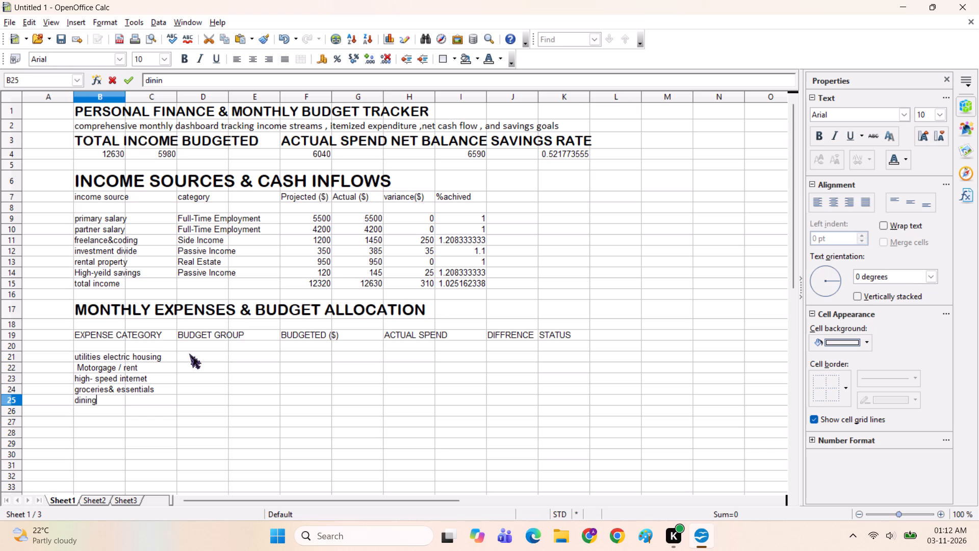
pyautogui.press('space')
pyautogui.press('p')
pyautogui.press('BackSpace')
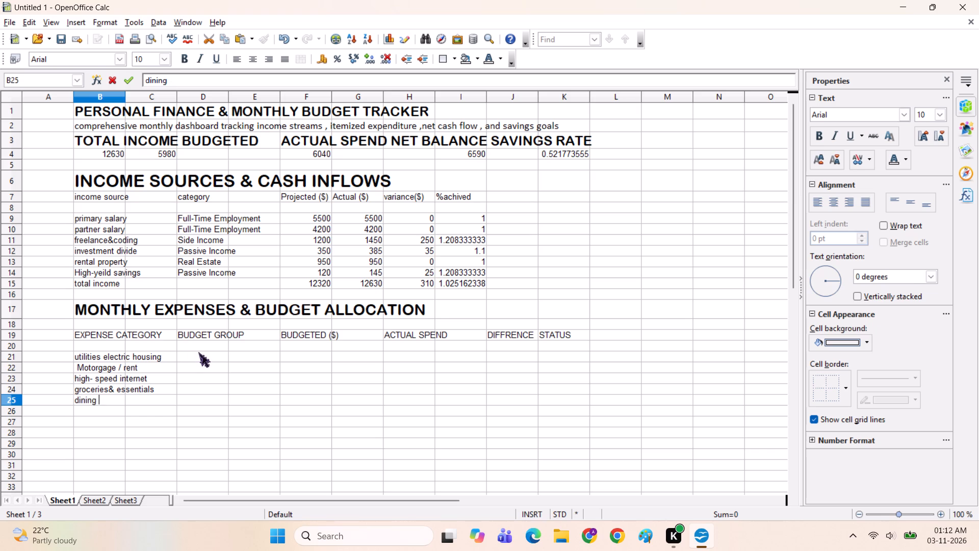
pyautogui.write('out')
pyautogui.press('Down')
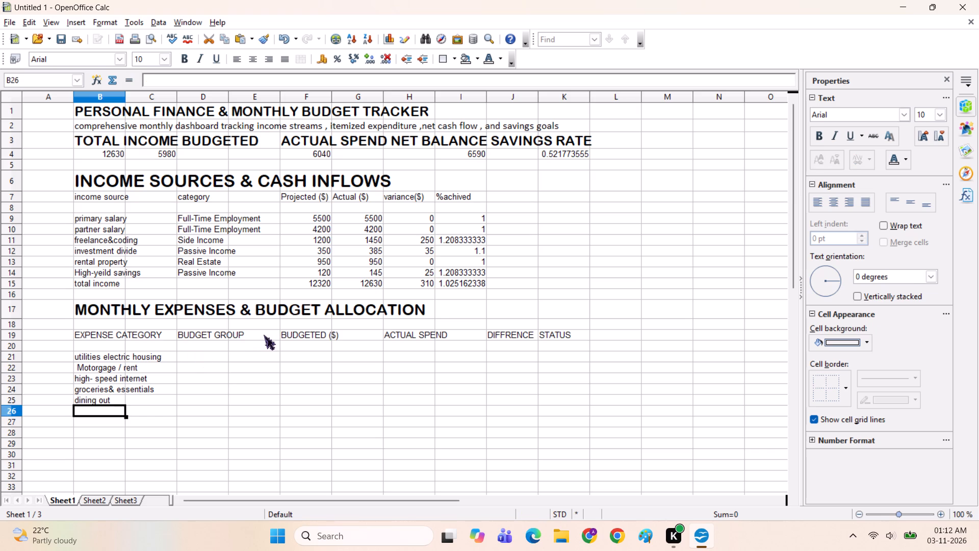
# Enter auto loan in cell B26 as an expense category.
pyautogui.write('auto')
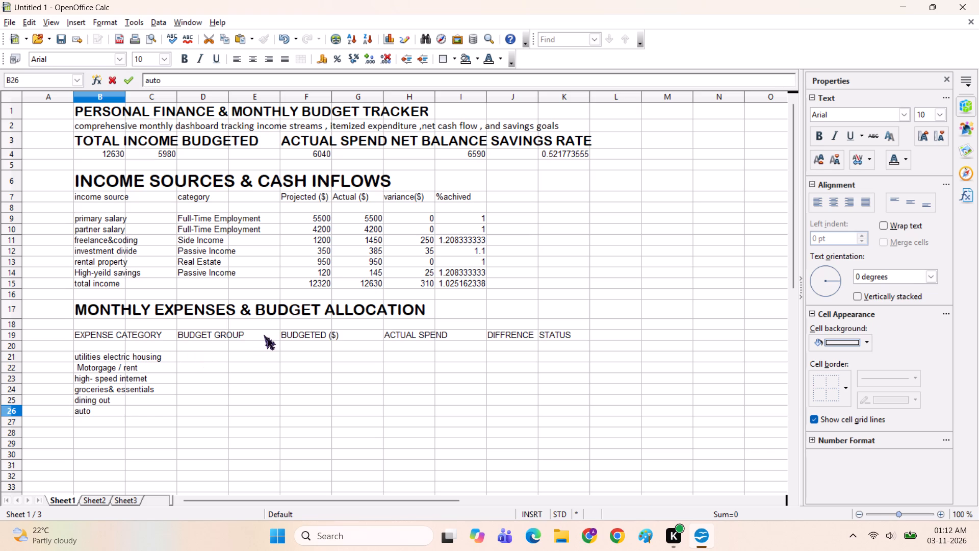
pyautogui.press('space')
pyautogui.write('loan')
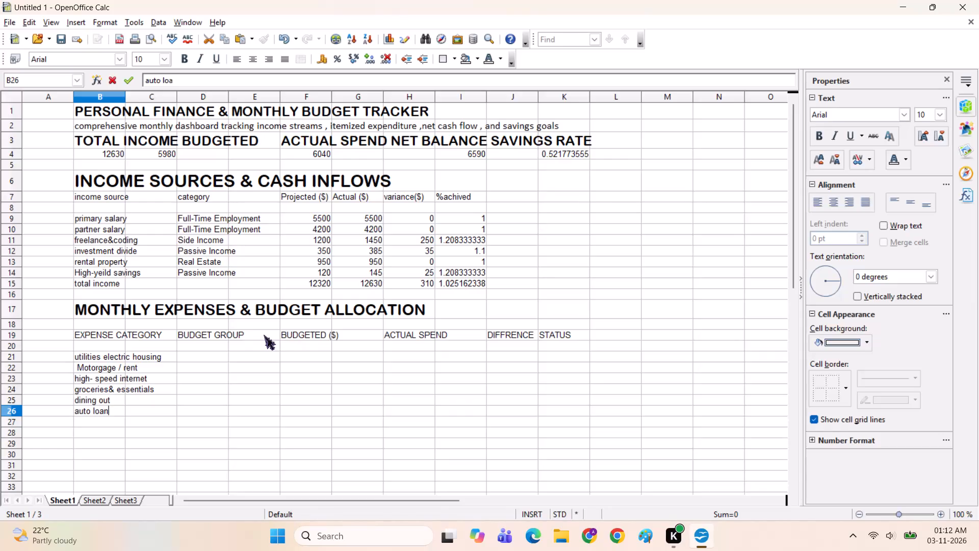
pyautogui.press('Down')
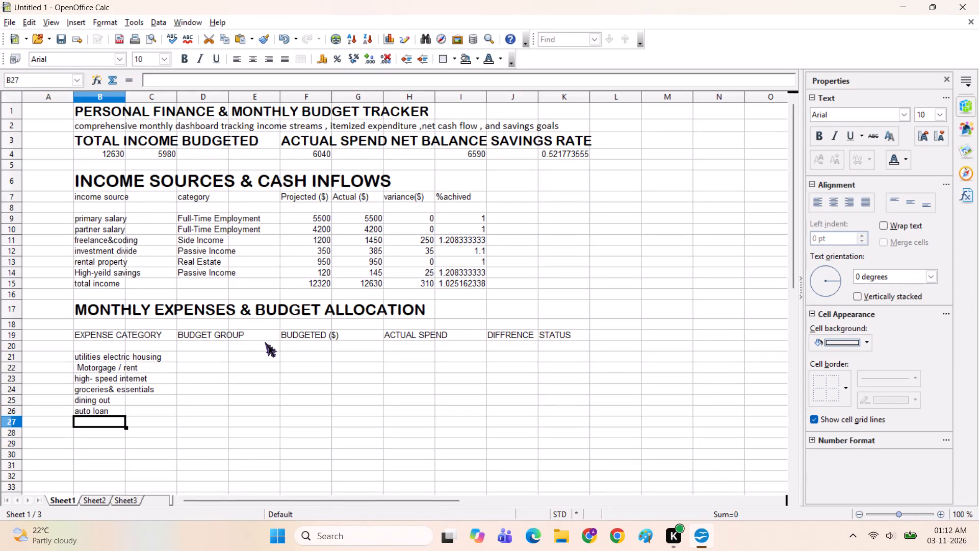
# Enter Fuel & transist in cell B27 as an expense category.
pyautogui.write('fuel')
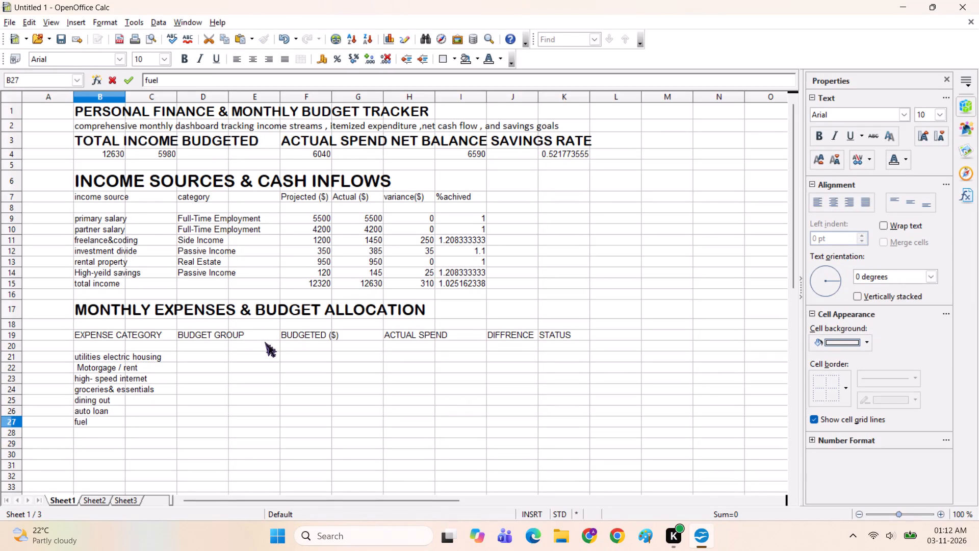
pyautogui.press('space')
pyautogui.write('&')
pyautogui.press('space')
pyautogui.write('transist')
pyautogui.press('space')
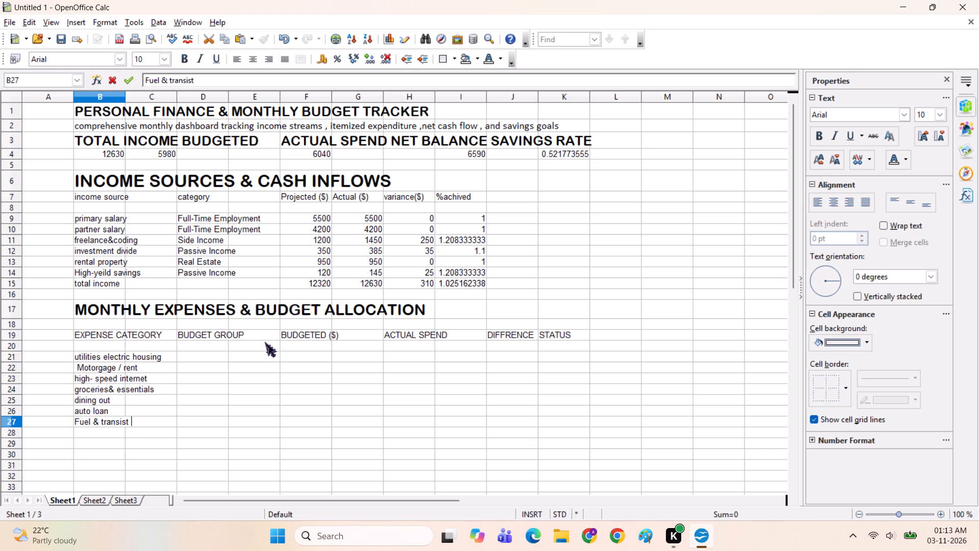
pyautogui.hotkey('shift', 'space')
pyautogui.press('BackSpace')
pyautogui.press('BackSpace')
pyautogui.hotkey('shift', 'space')
pyautogui.press('Down')
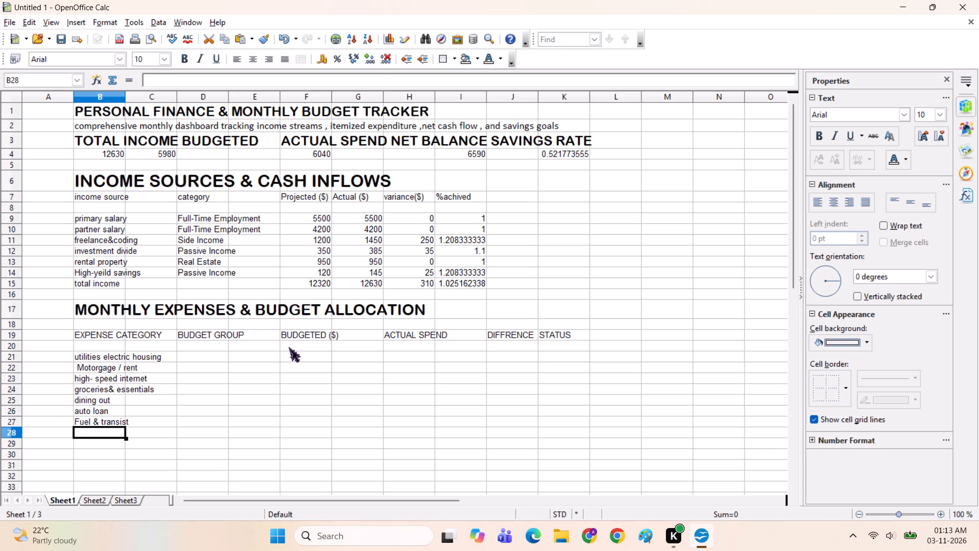
# Enter health in cell B28 as an expense category.
pyautogui.write('health')
pyautogui.press('space')
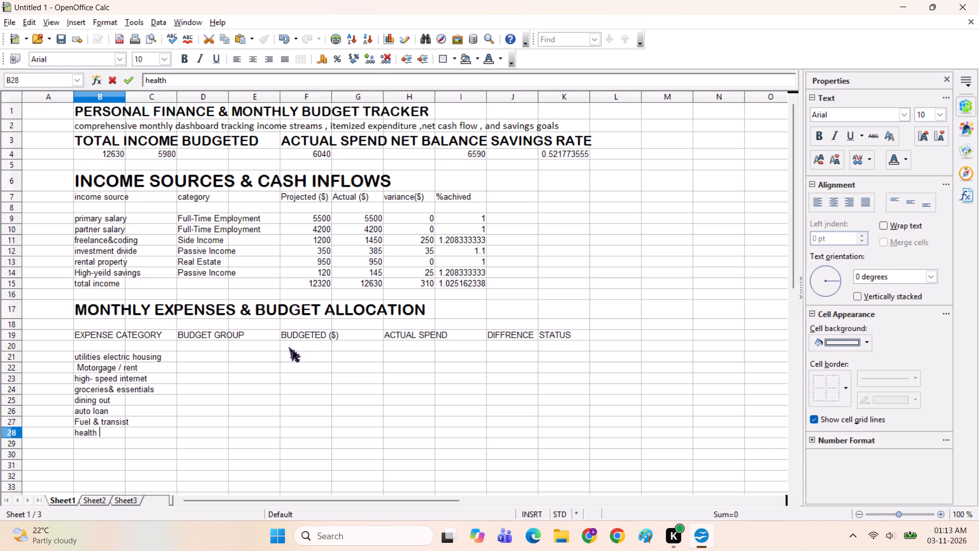
pyautogui.press('Down')
# Enter Gym & fitness in cell B29 as an expense category.
pyautogui.write('gym')
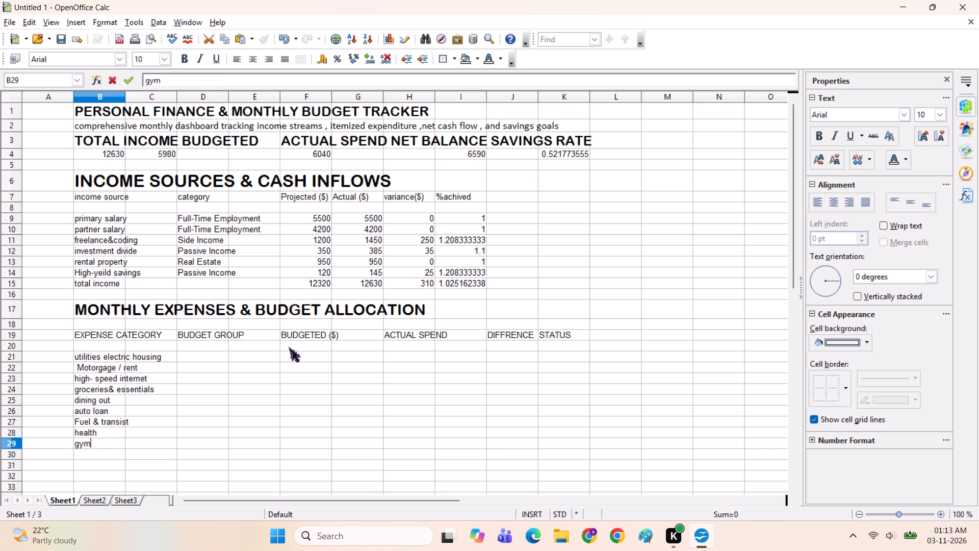
pyautogui.press('space')
pyautogui.hotkey('shift', '&')
pyautogui.press('space')
pyautogui.write('fitness')
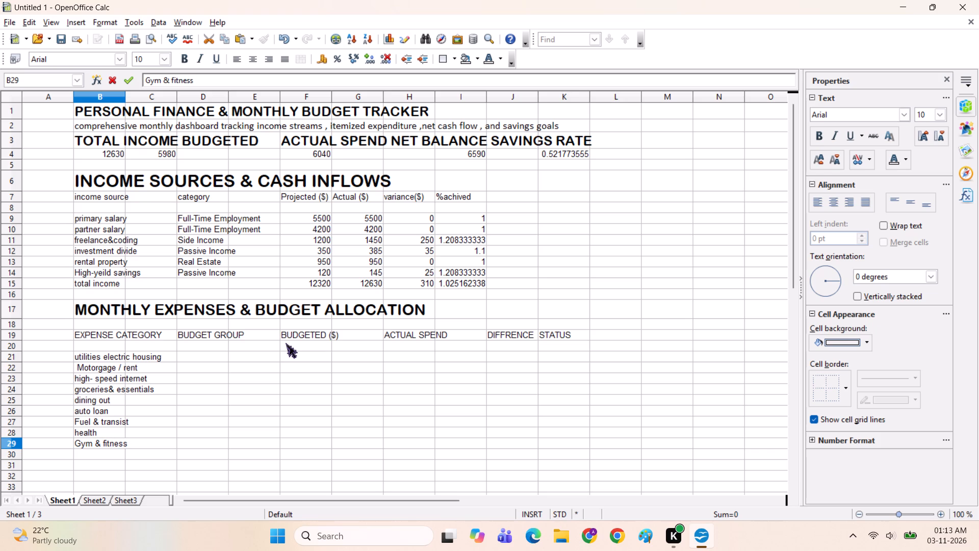
pyautogui.press('space')
pyautogui.hotkey('shift', '&')
pyautogui.press('space')
pyautogui.press('BackSpace')
pyautogui.press('BackSpace')
pyautogui.press('Down')
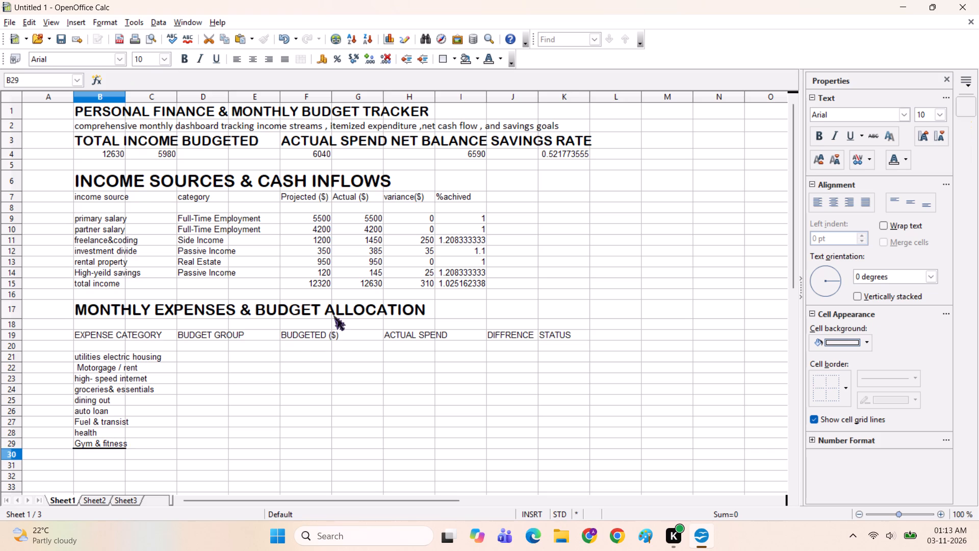
# Enter entertaiment in cell B30 and clothing in cell B31 as expense categories.
pyautogui.press('e')
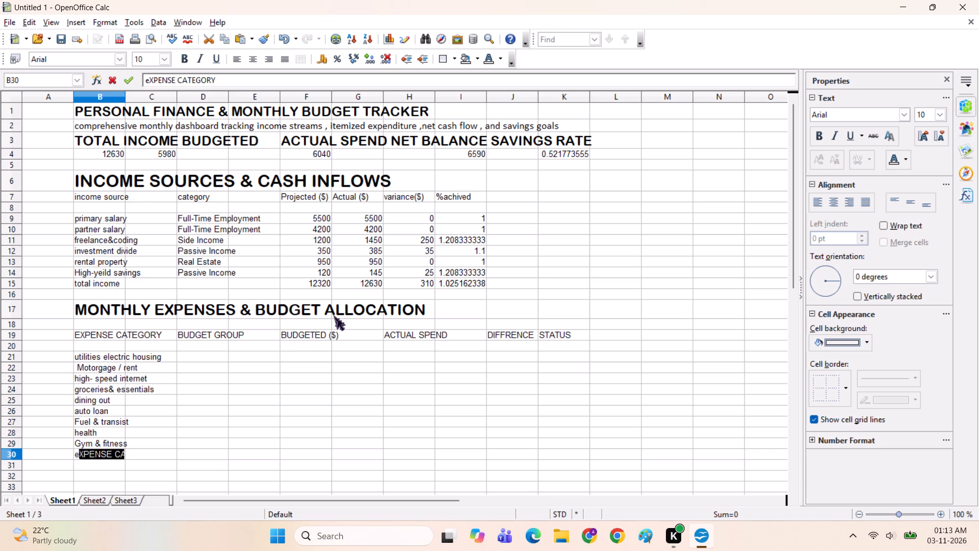
pyautogui.press('n')
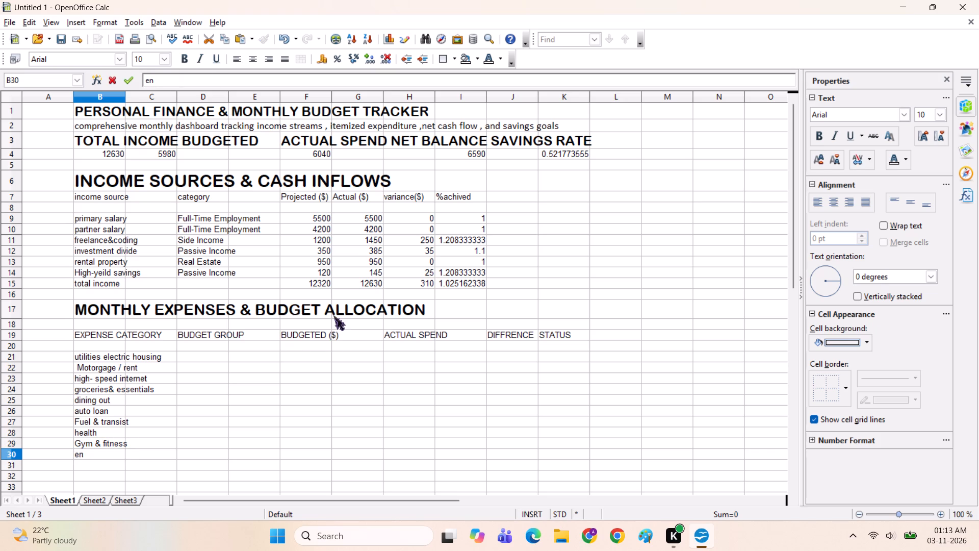
pyautogui.write('tertaiment')
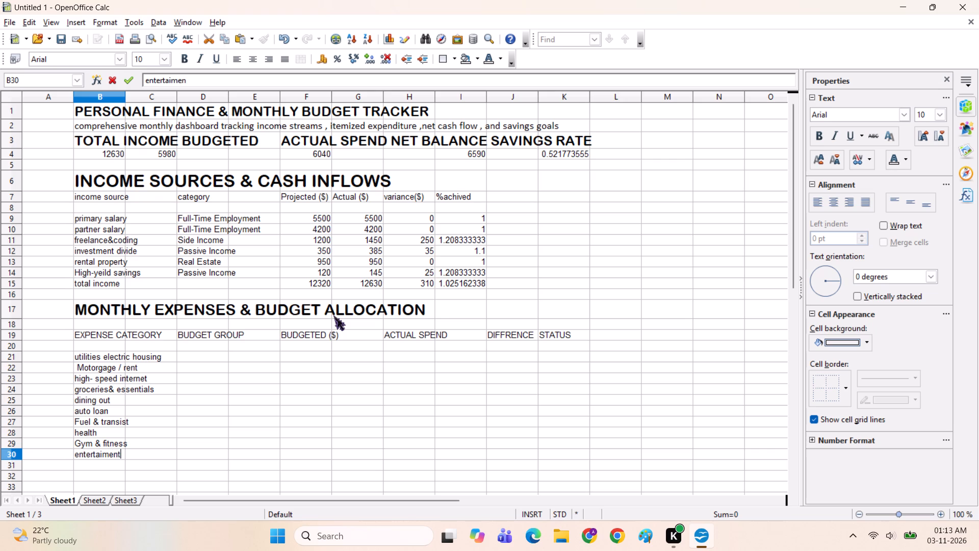
pyautogui.press('Down')
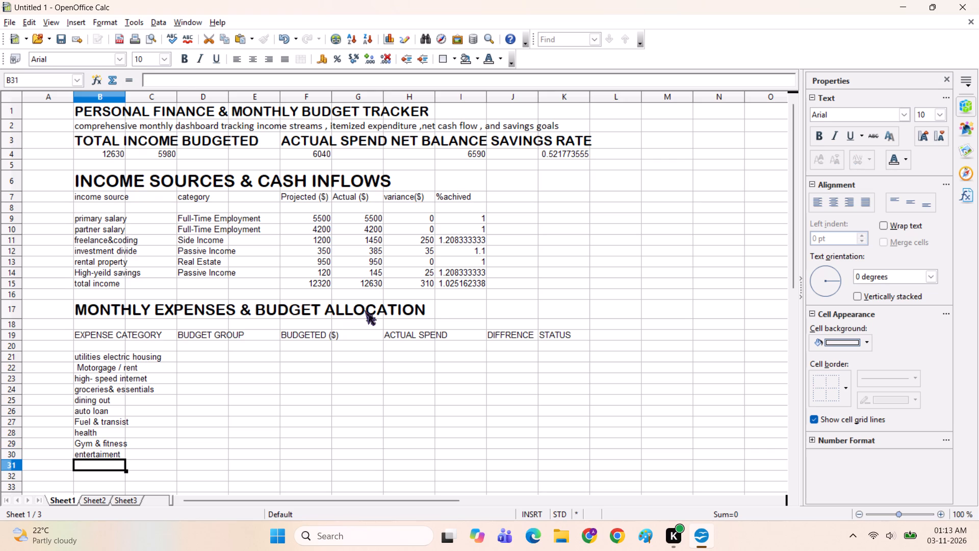
pyautogui.write('clothing')
pyautogui.press('space')
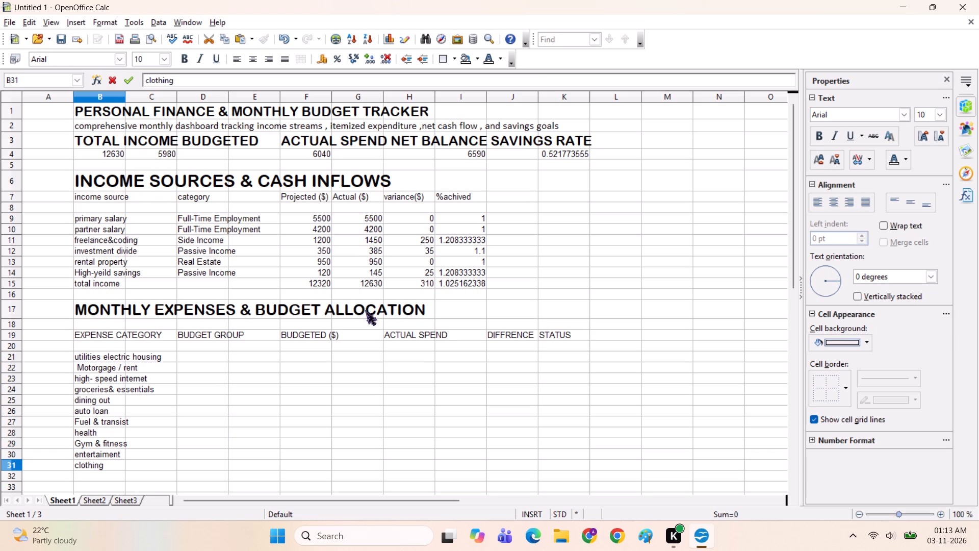
pyautogui.press('Down')
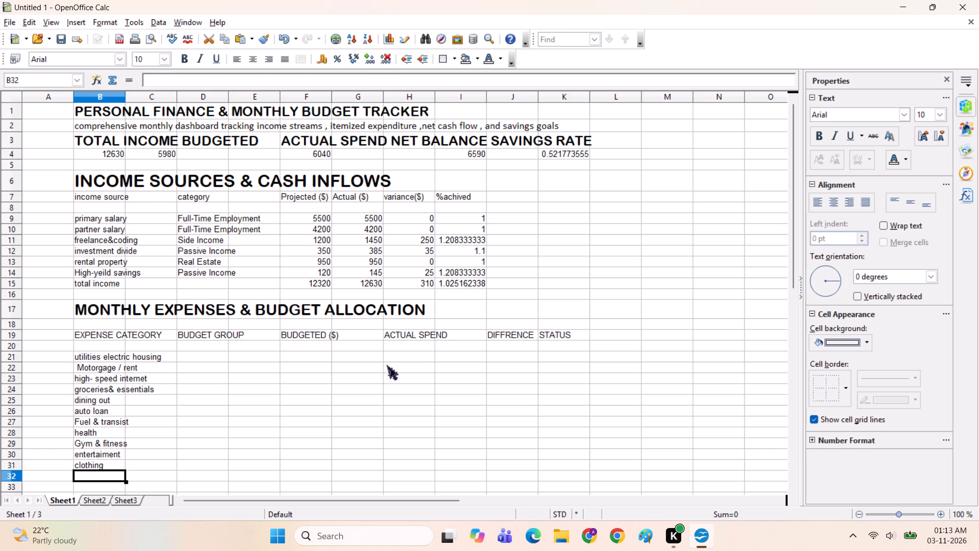
# Enter miscelleneous in cell B32 as an expense category.
pyautogui.write('mi')
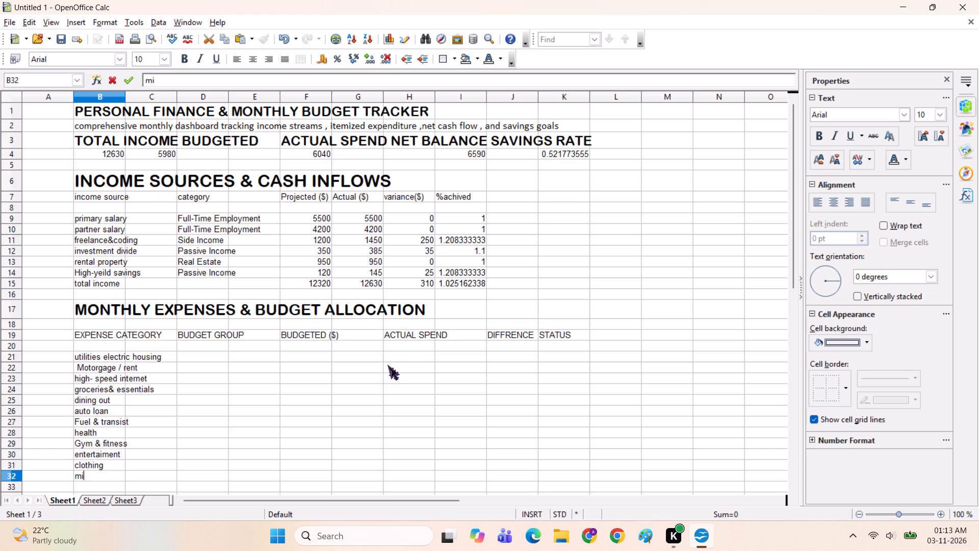
pyautogui.press('s')
pyautogui.write('celle')
pyautogui.write('ne')
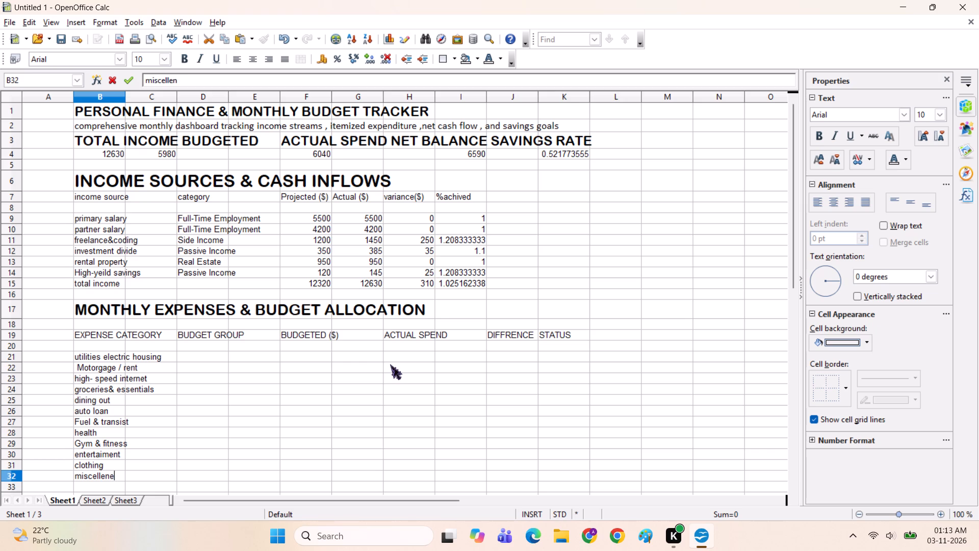
pyautogui.write('ous')
pyautogui.press('space')
pyautogui.press('Down')
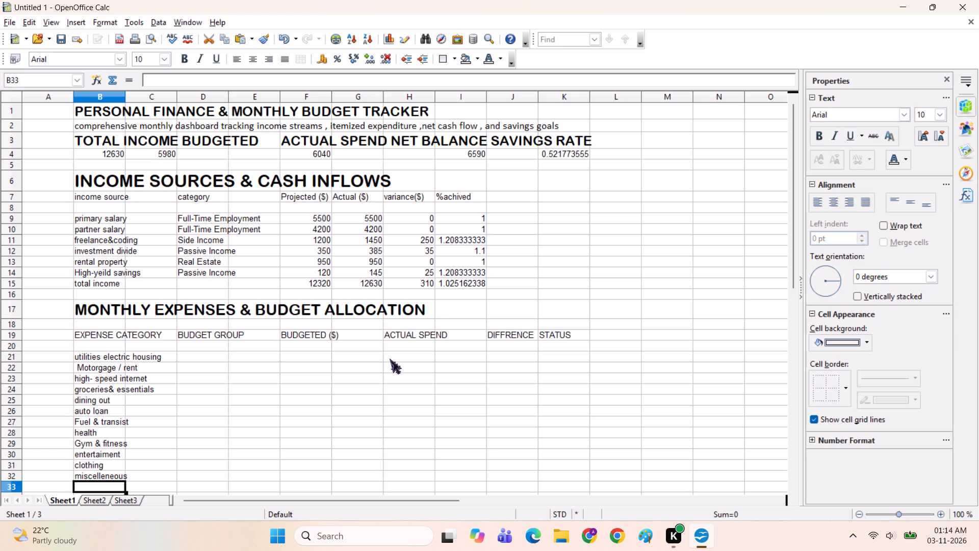
# Enter the row label TOTAL EXPENSES in cell B34, leaving row 33 blank below the categories.
pyautogui.press('Down')
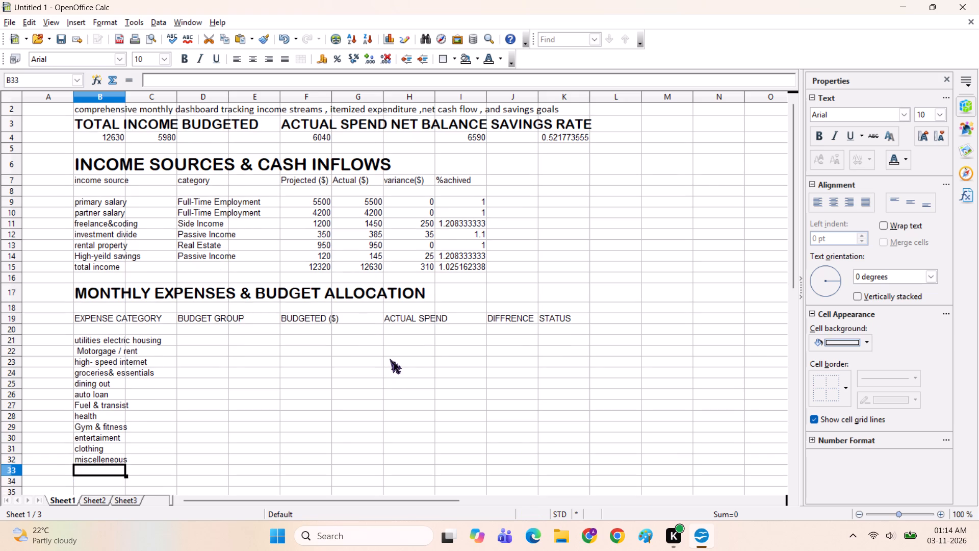
pyautogui.write('TO')
pyautogui.hscroll(-1, 390, 359)
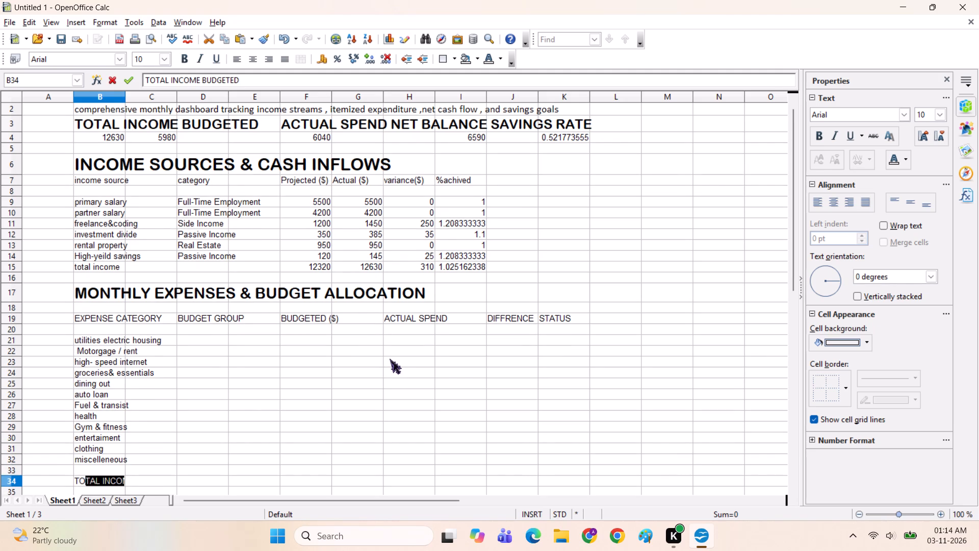
pyautogui.hscroll(-1, 390, 359)
pyautogui.write('TAL EXPEN')
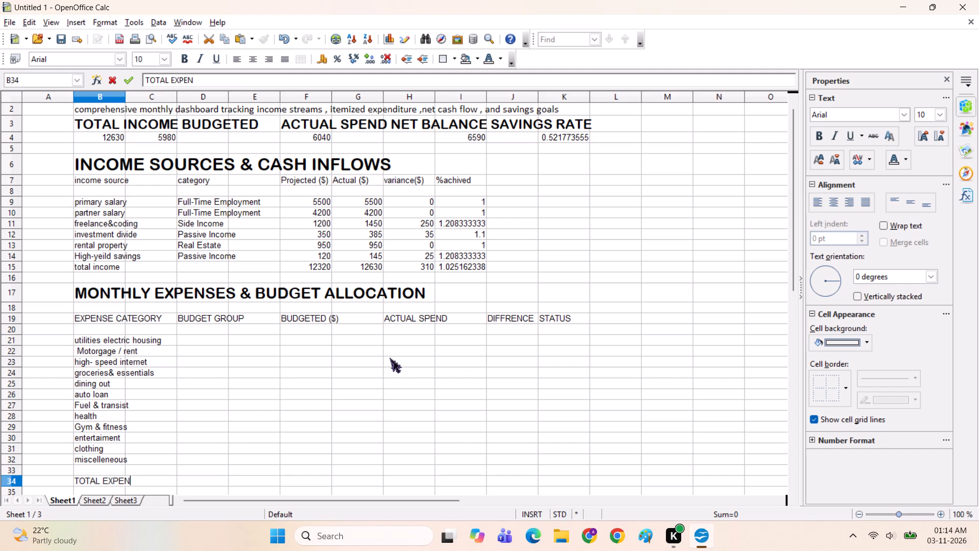
pyautogui.write('SES')
pyautogui.press('space')
# Enter HOUSING as the budget group in cells D21, D22 and D23 for the utilities, rent and internet rows.
pyautogui.click(194, 345)
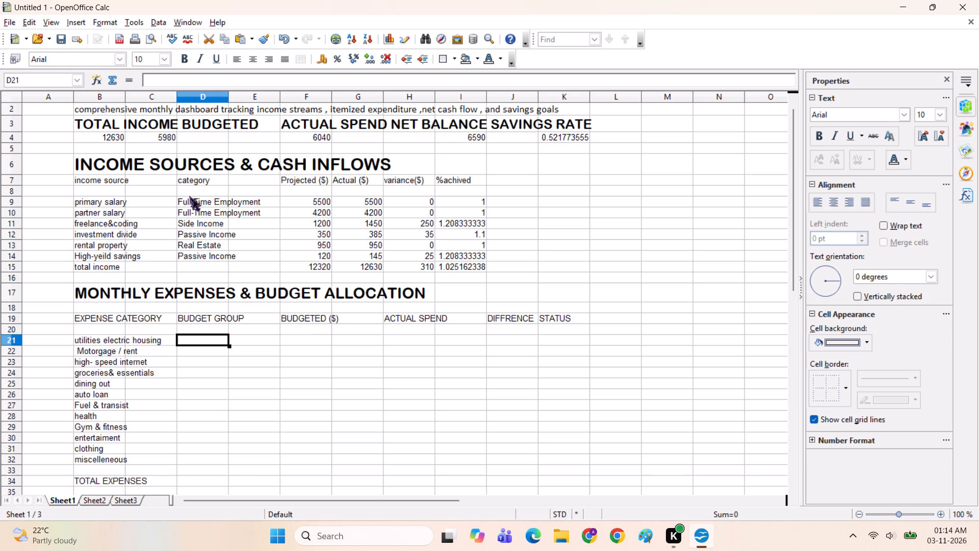
pyautogui.press('h')
pyautogui.press('o')
pyautogui.press('u')
pyautogui.press('s')
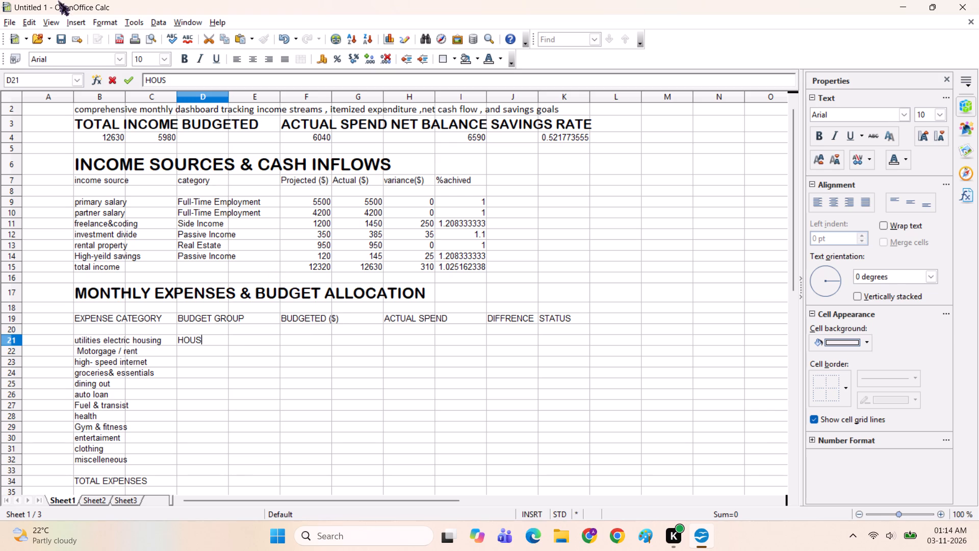
pyautogui.write('IN')
pyautogui.press('g')
pyautogui.press('Down')
pyautogui.write('HOUSING')
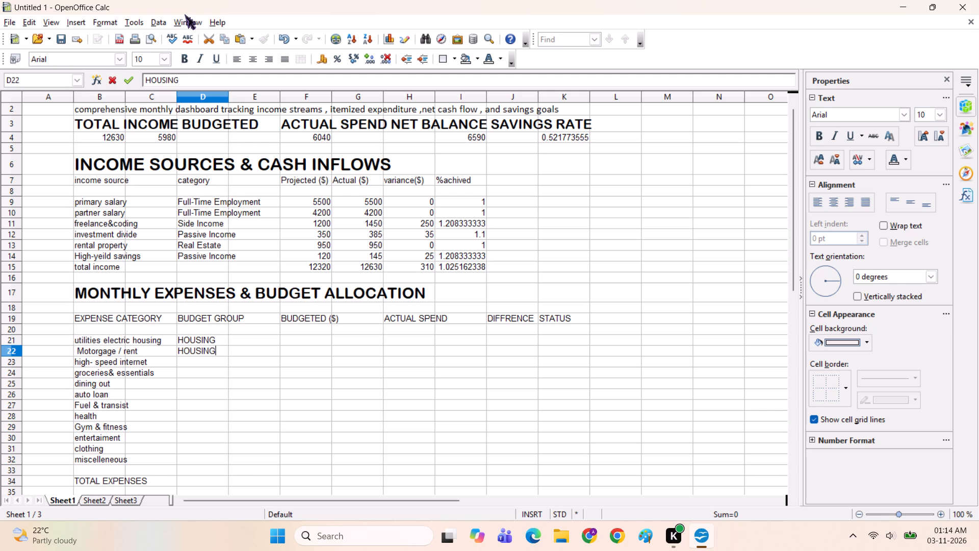
pyautogui.press('Down')
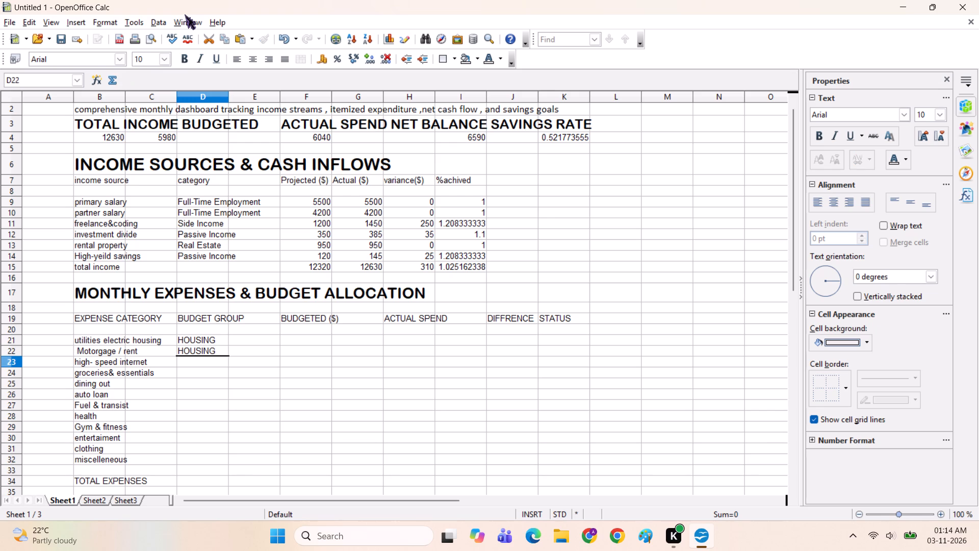
pyautogui.write('HOUS')
pyautogui.write('ING')
pyautogui.press('Down')
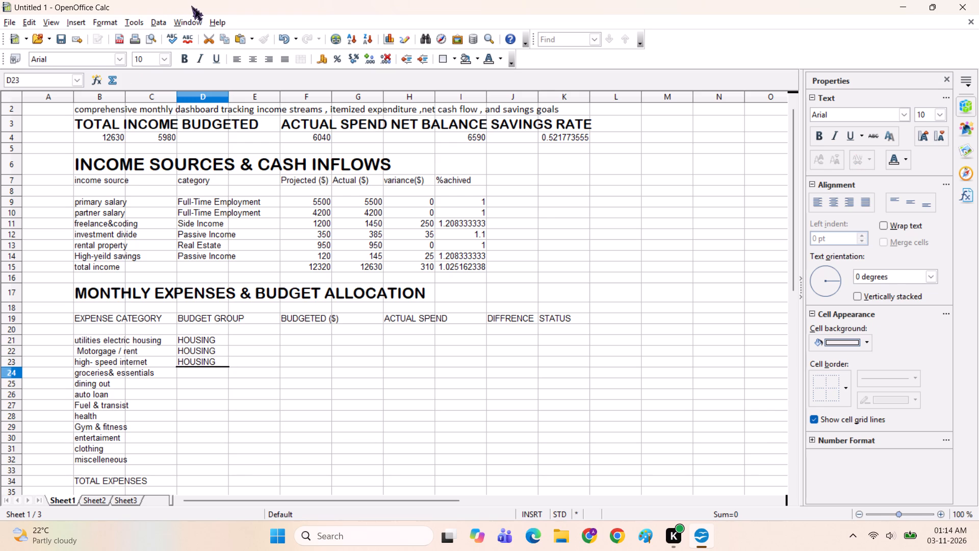
# Enter FOOD & DINING in cell D24 as the budget group for groceries& essentials.
pyautogui.write('FOOD')
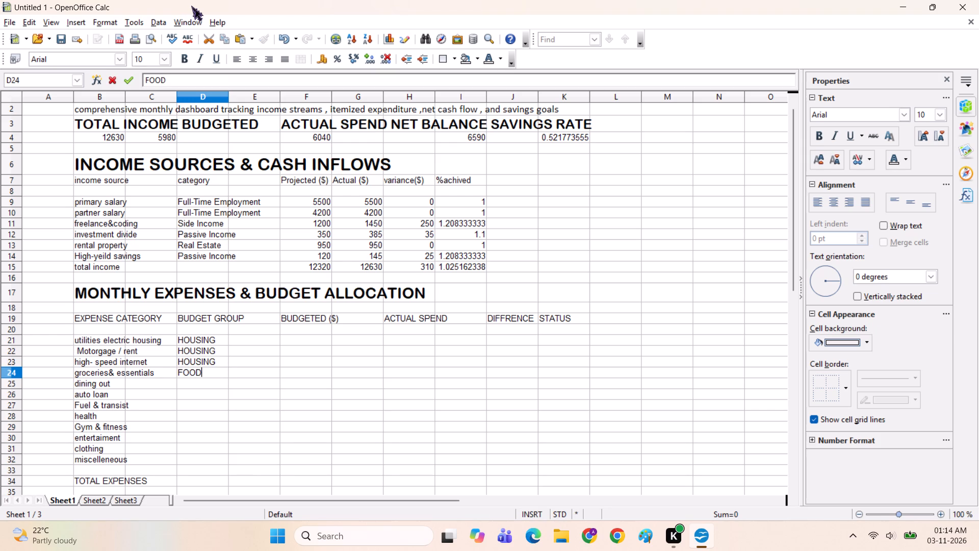
pyautogui.press('space')
pyautogui.hotkey('shift', '&')
pyautogui.press('space')
pyautogui.write('DIN')
pyautogui.press('i')
pyautogui.write('NG')
pyautogui.press('space')
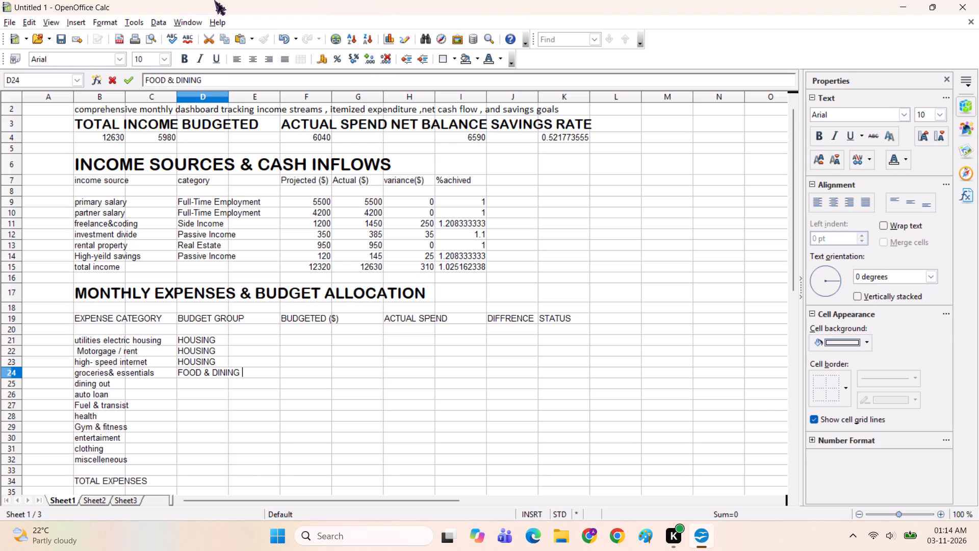
pyautogui.press('Down')
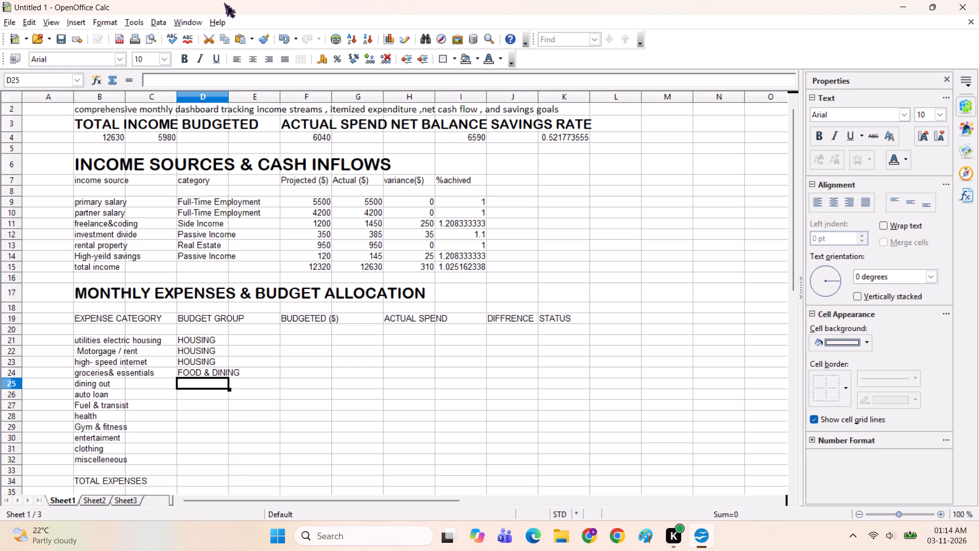
# Enter FOOD & DINING in cell D25 as the budget group for dining out.
pyautogui.press('f')
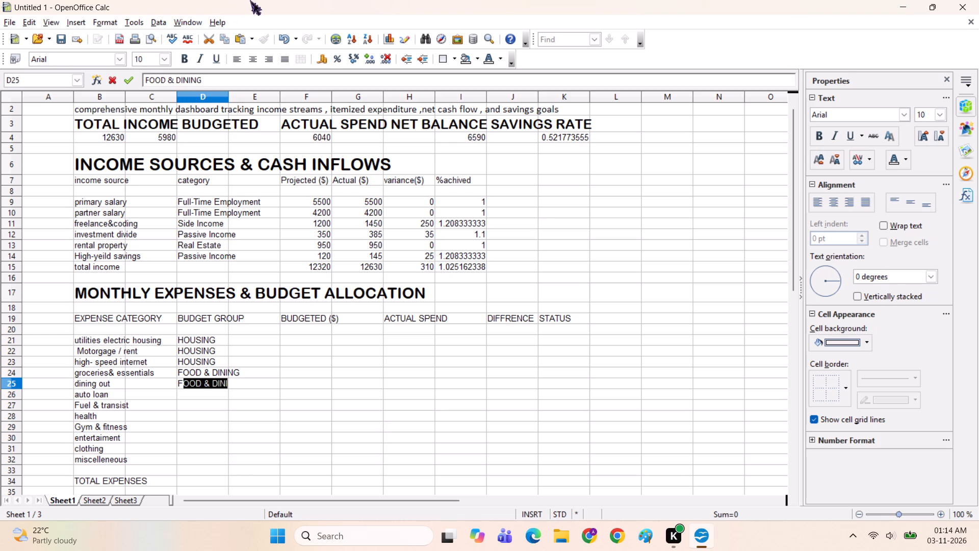
pyautogui.write('OO')
pyautogui.press('d')
pyautogui.press('space')
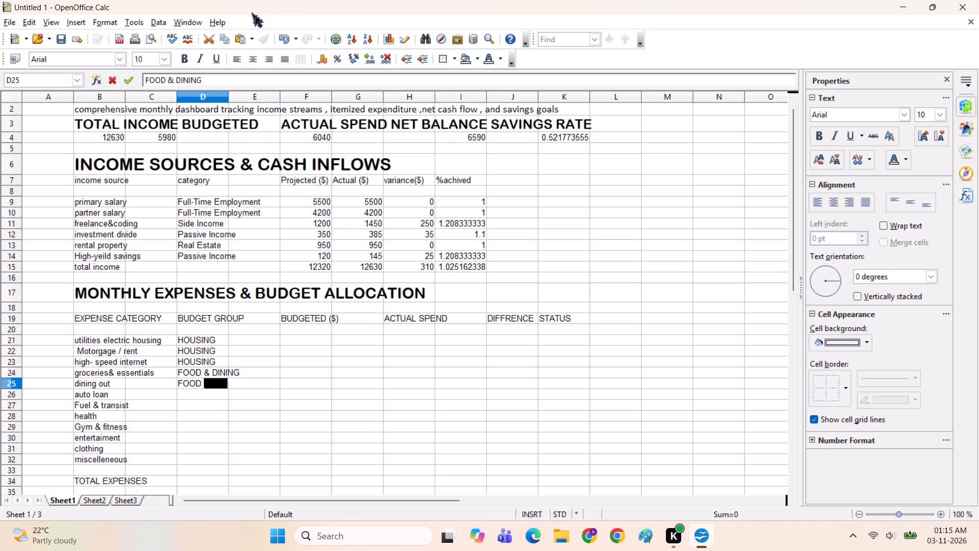
pyautogui.hotkey('shift', '&')
pyautogui.press('space')
pyautogui.press('Down')
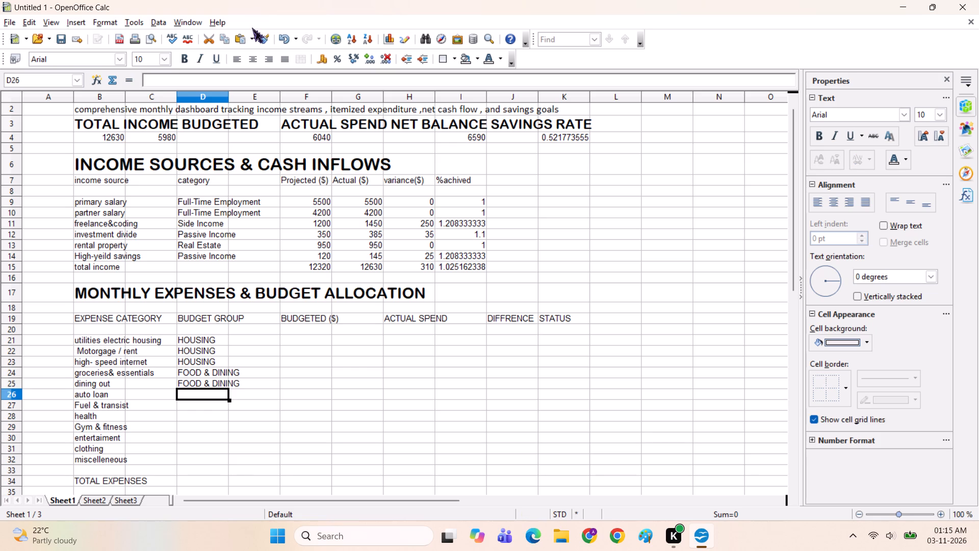
# Enter TRANSPORTATION in cells D26 and D27 as the budget group for auto loan and Fuel & transist.
pyautogui.write('TRANSPO')
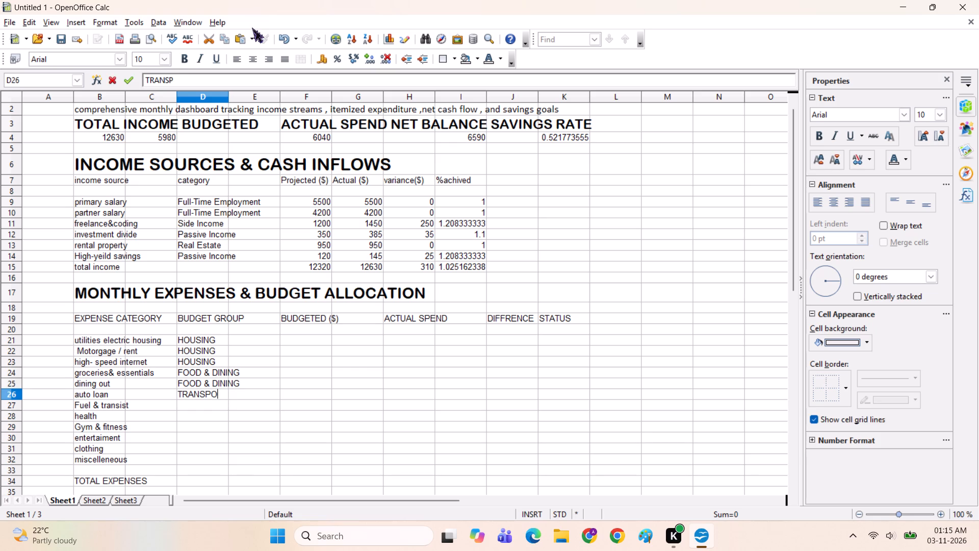
pyautogui.write('TR')
pyautogui.press('BackSpace')
pyautogui.press('BackSpace')
pyautogui.write('RTATION')
pyautogui.press('Down')
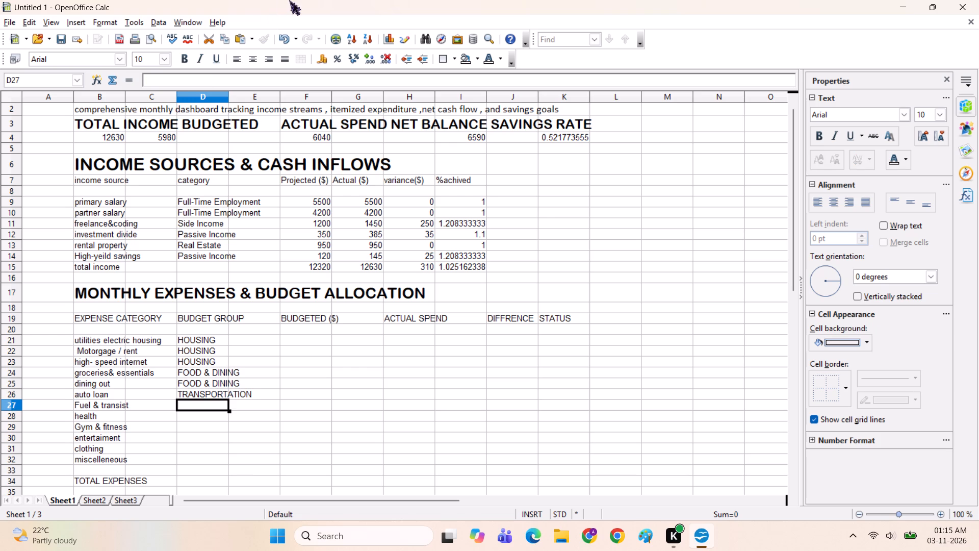
pyautogui.write('TRANS')
pyautogui.write('PORTATION')
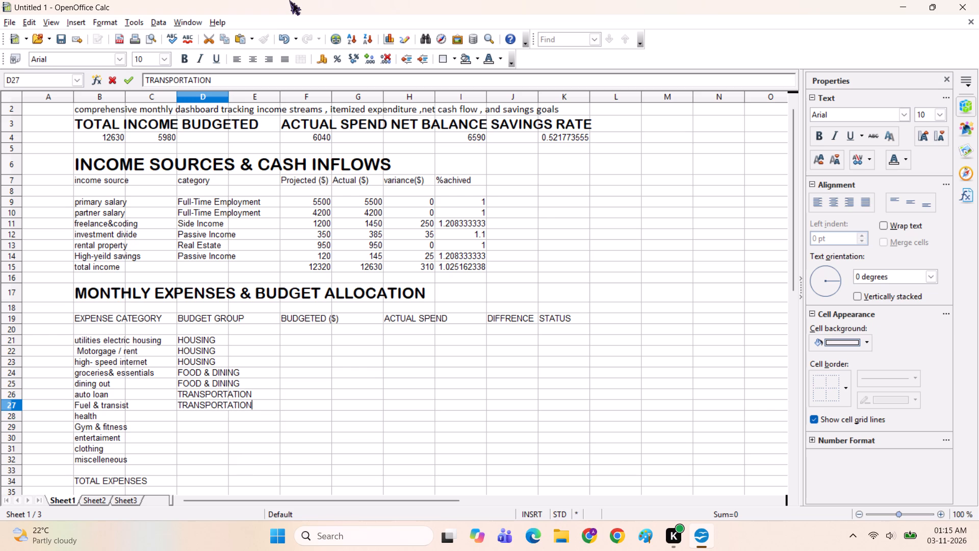
pyautogui.press('Down')
# Enter the budget groups HEALTH CARE for health in D28, PERSONAL CARE for Gym & fitness in D29 and LEISURE for entertaiment in D30.
pyautogui.write('HEALTH CARE')
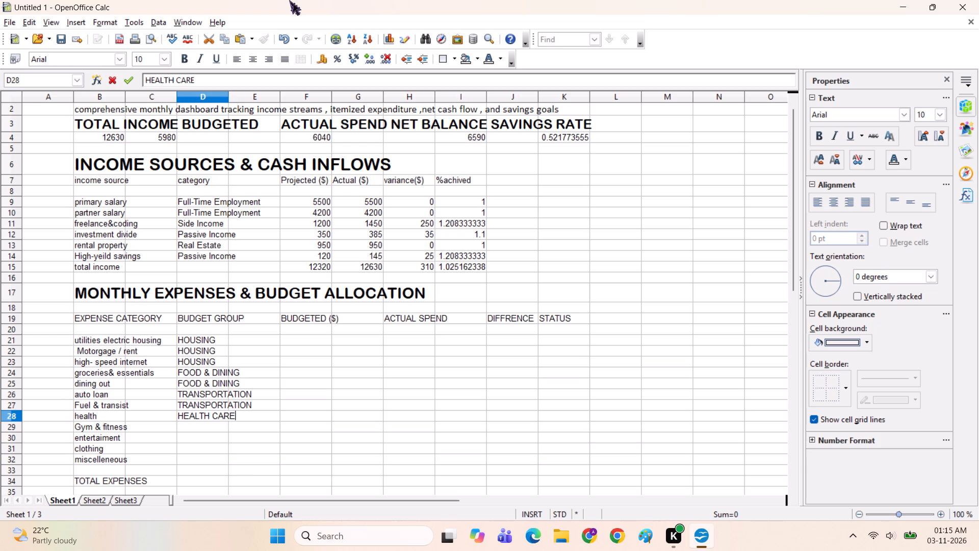
pyautogui.press('Down')
pyautogui.write('PERSONAL CARE')
pyautogui.press('Down')
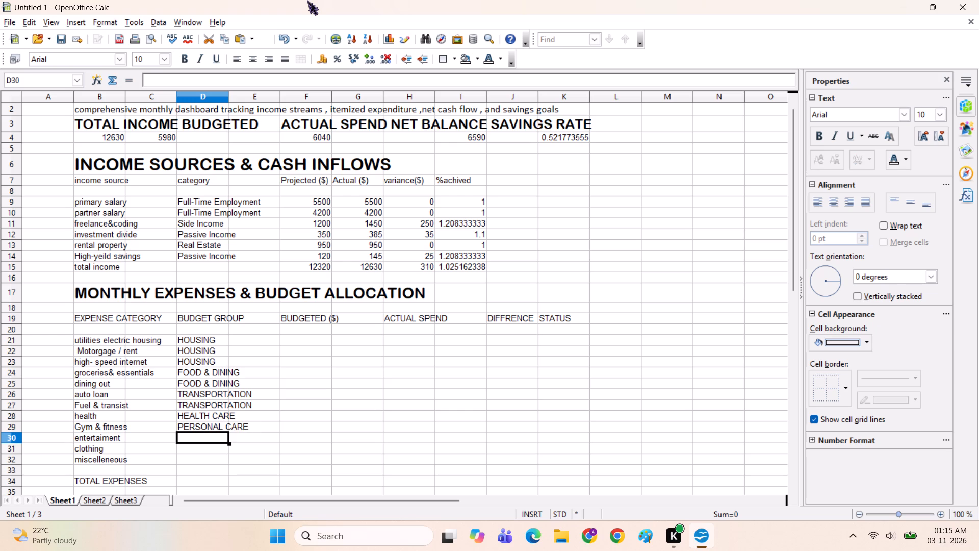
pyautogui.press('l')
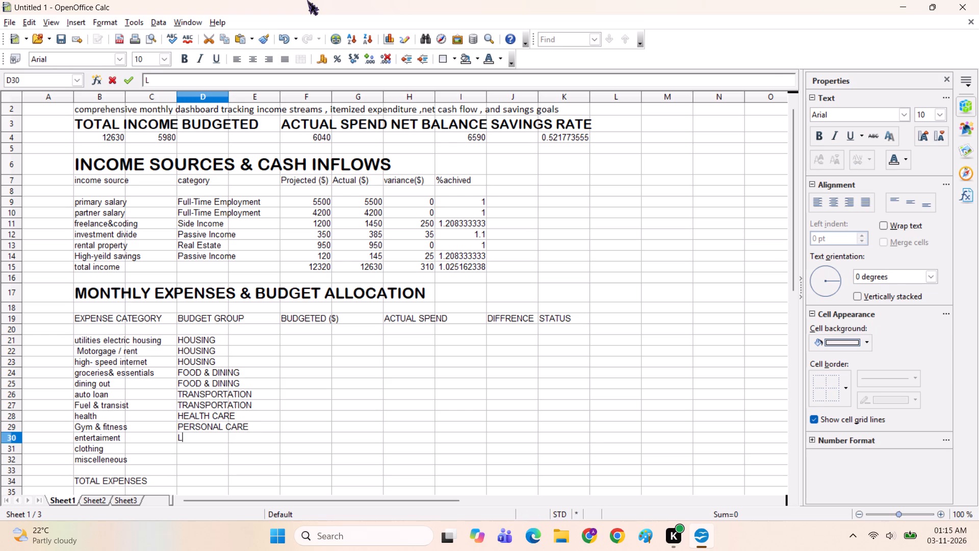
pyautogui.press('e')
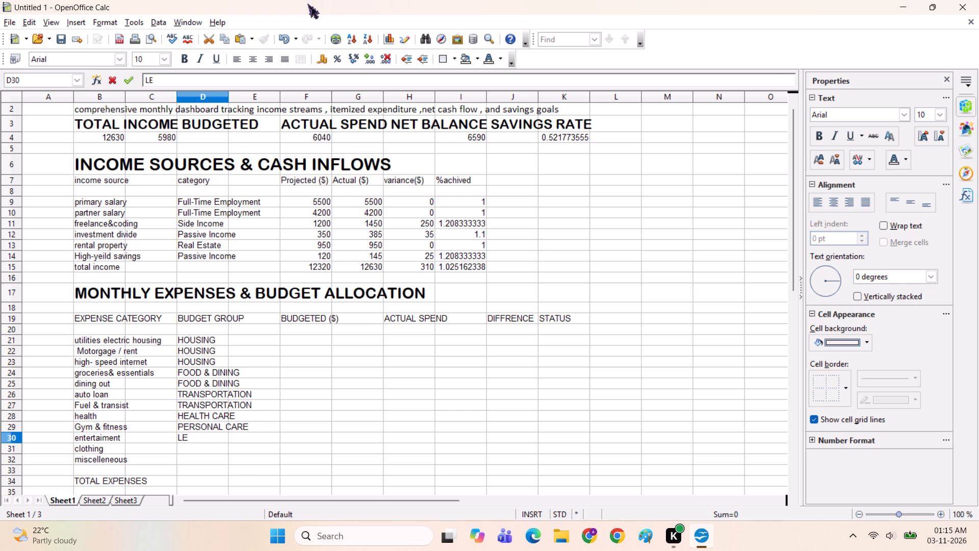
pyautogui.write('ISURE')
pyautogui.press('Down')
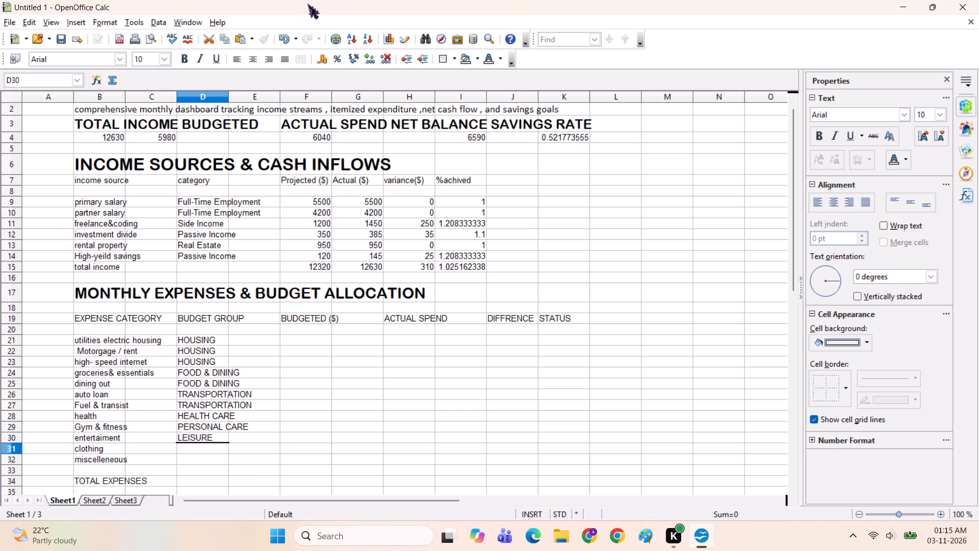
# Enter DISCRETIONARY in cell D31 as the budget group for clothing.
pyautogui.write('DI')
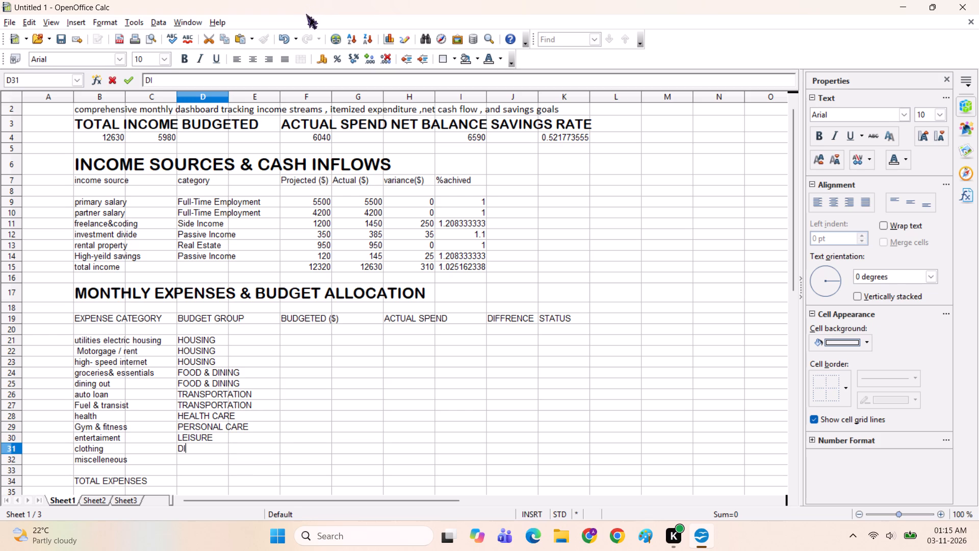
pyautogui.press('s')
pyautogui.write('CRE')
pyautogui.press('t')
pyautogui.press('i')
pyautogui.press('o')
pyautogui.press('n')
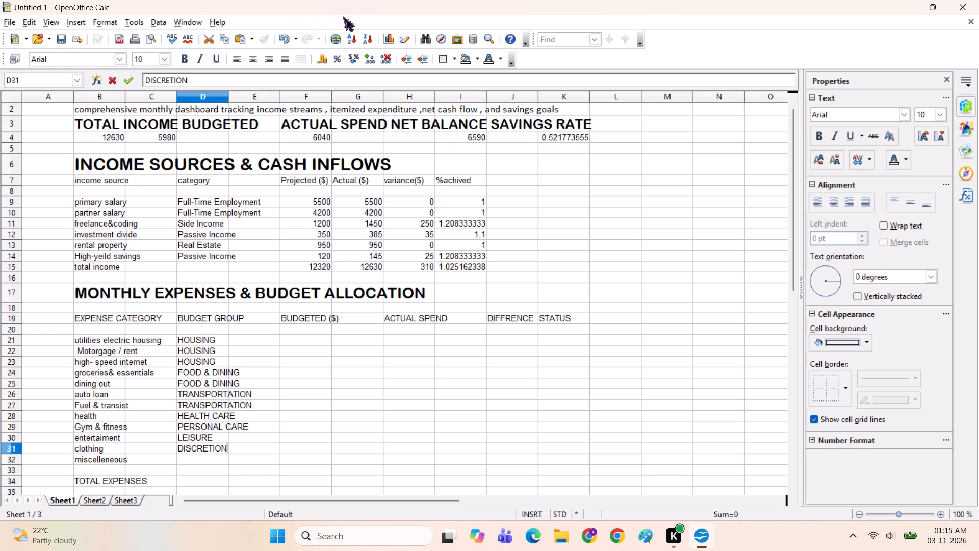
pyautogui.press('a')
pyautogui.press('r')
pyautogui.press('y')
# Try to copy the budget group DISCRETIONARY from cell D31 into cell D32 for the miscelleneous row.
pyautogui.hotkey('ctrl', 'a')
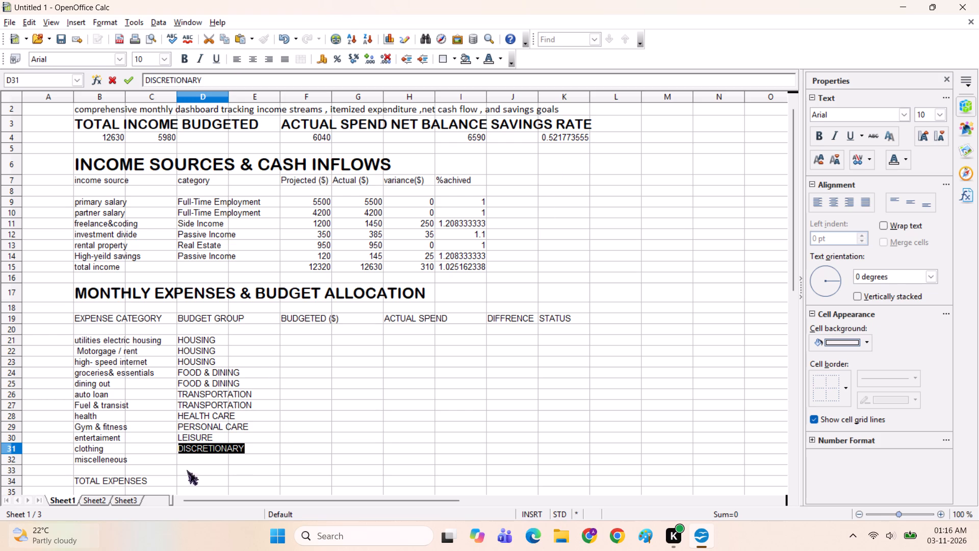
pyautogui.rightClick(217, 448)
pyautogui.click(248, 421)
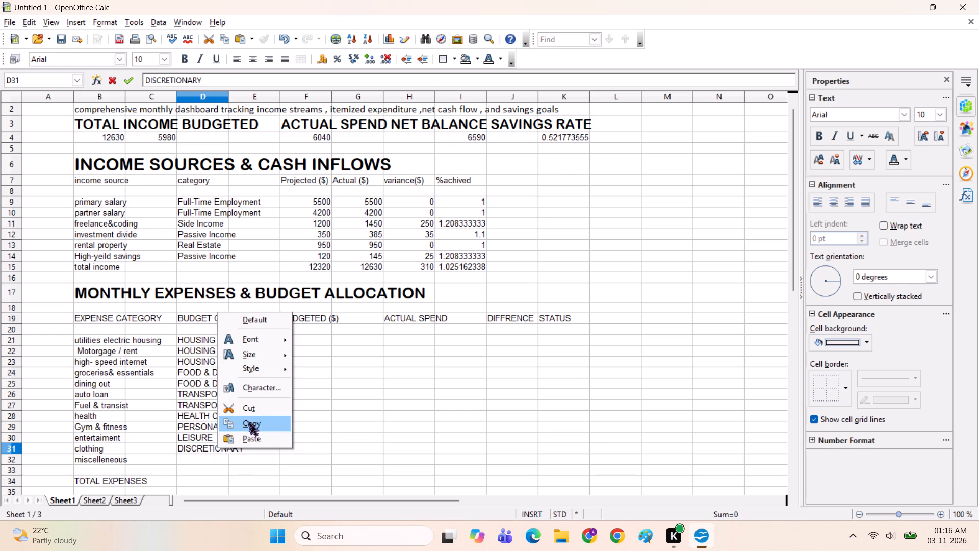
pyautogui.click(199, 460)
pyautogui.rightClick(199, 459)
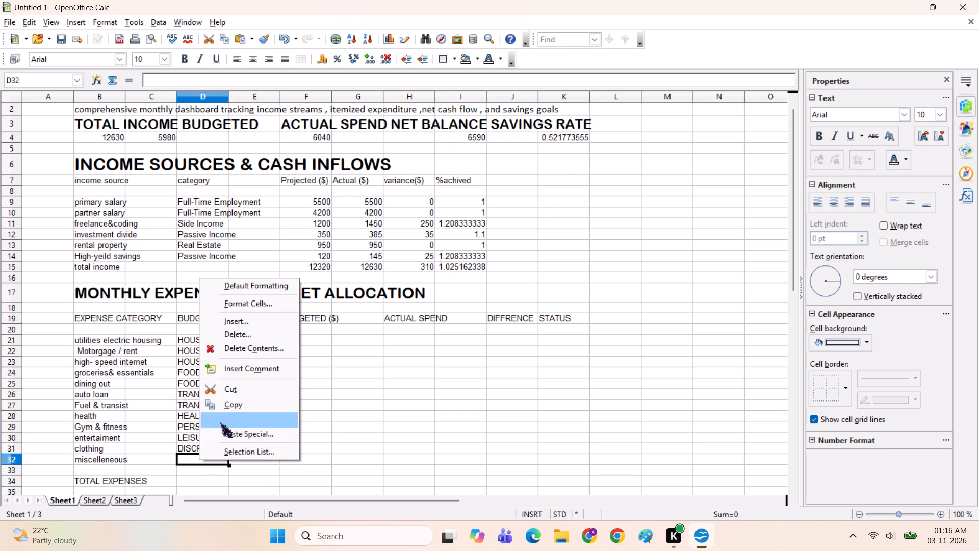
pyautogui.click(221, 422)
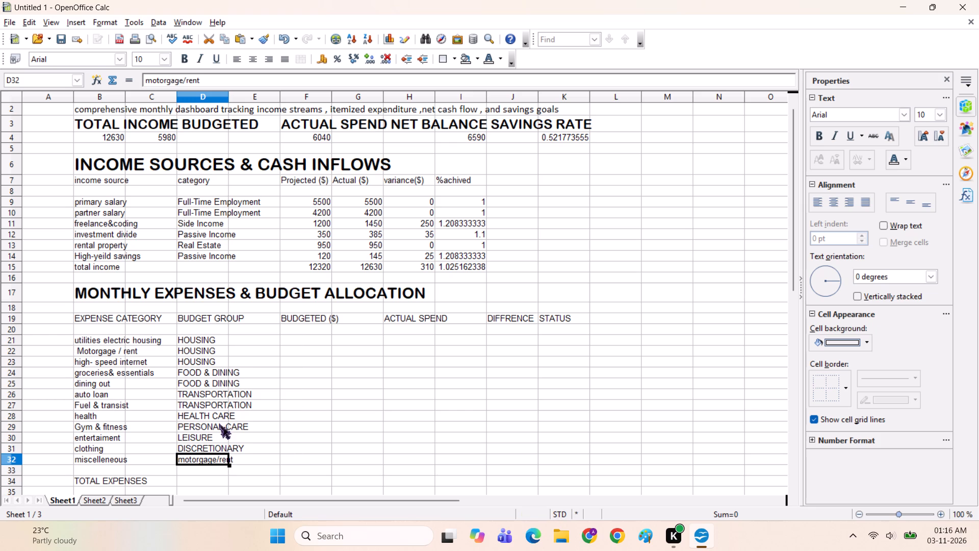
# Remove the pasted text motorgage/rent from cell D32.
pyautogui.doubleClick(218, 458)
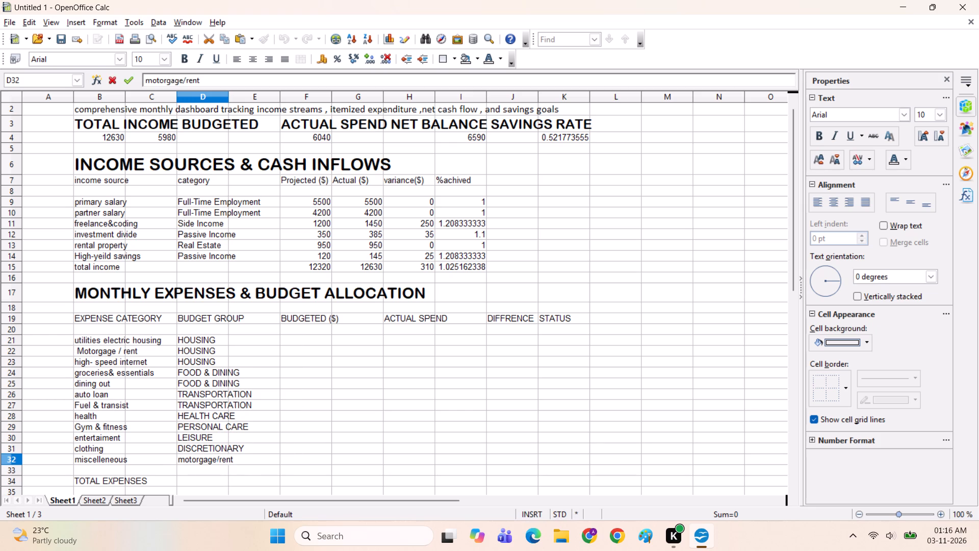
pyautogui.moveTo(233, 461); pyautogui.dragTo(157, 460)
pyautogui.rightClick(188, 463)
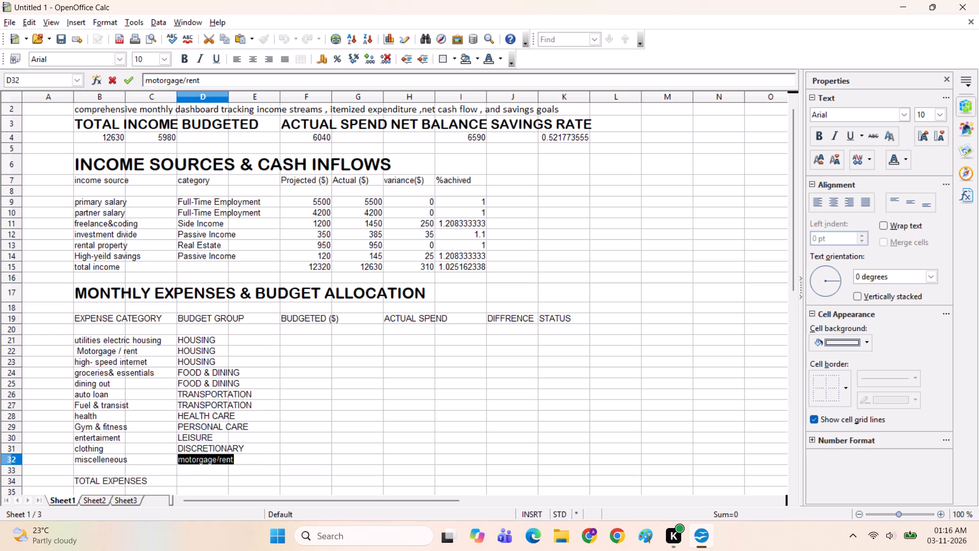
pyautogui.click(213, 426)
# Copy DISCRETIONARY from cell D31 into D32 as the miscelleneous budget group, without a leading space.
pyautogui.doubleClick(209, 446)
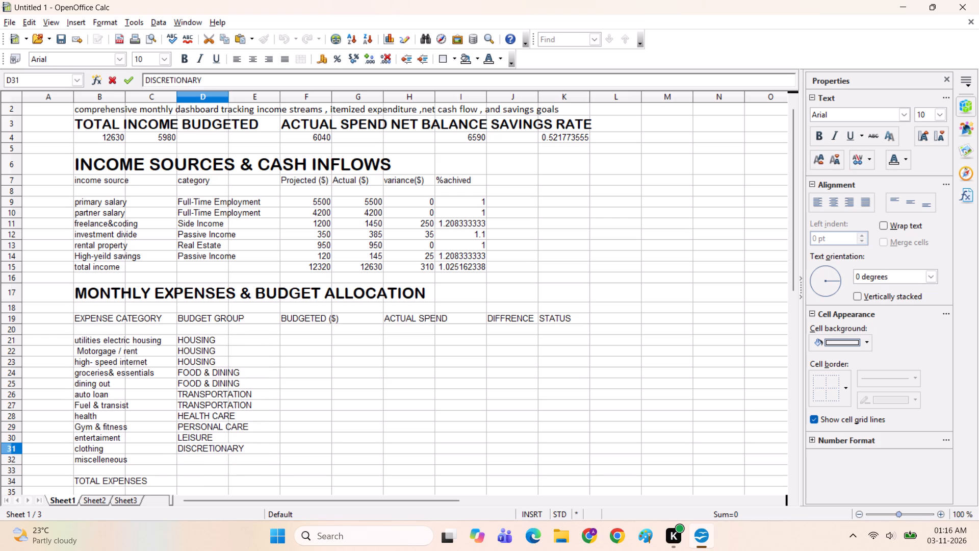
pyautogui.moveTo(179, 449); pyautogui.dragTo(255, 454)
pyautogui.rightClick(231, 448)
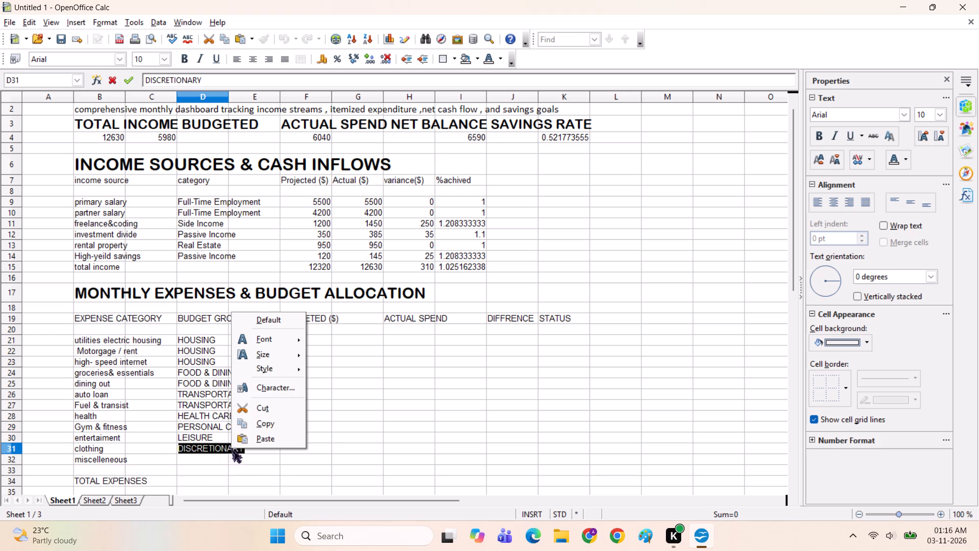
pyautogui.click(245, 429)
pyautogui.doubleClick(203, 458)
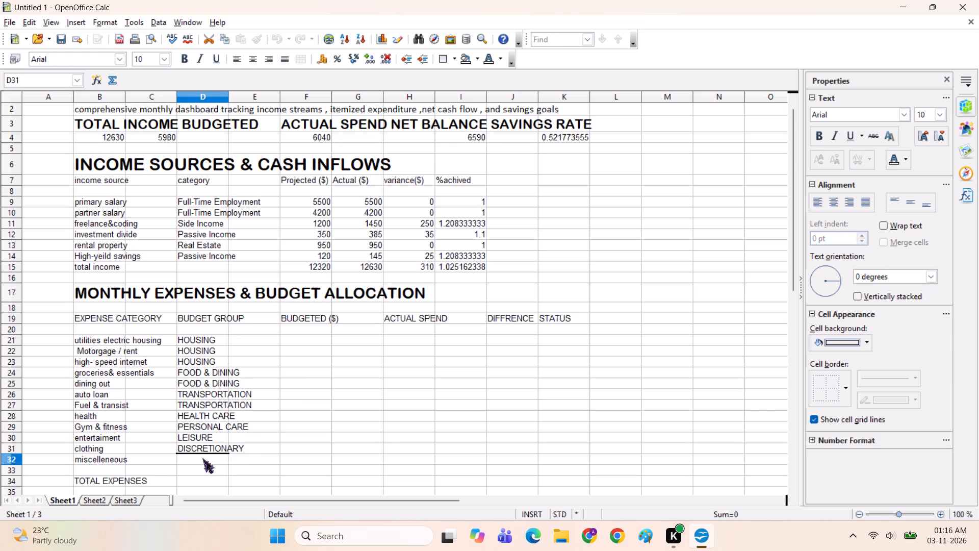
pyautogui.rightClick(203, 458)
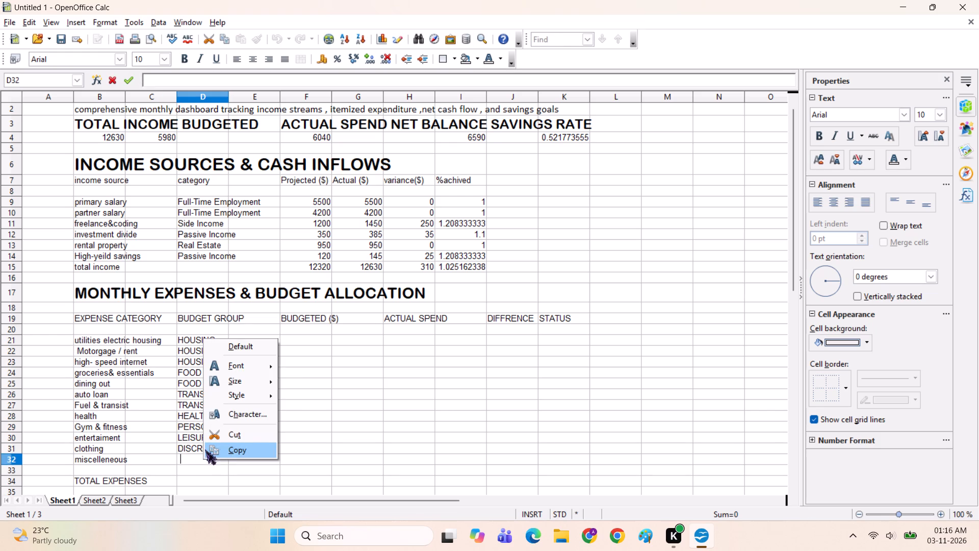
pyautogui.click(188, 455)
pyautogui.click(190, 460)
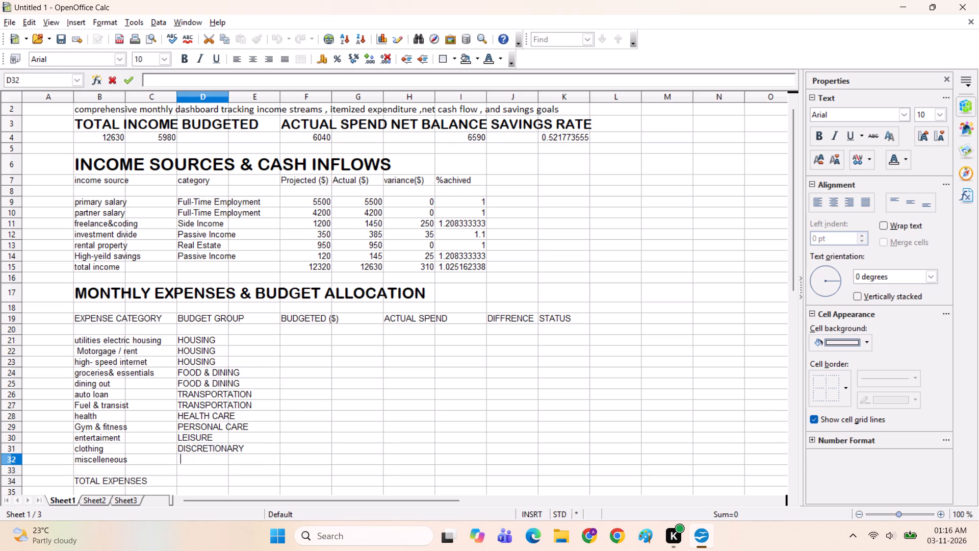
pyautogui.rightClick(190, 460)
pyautogui.click(195, 460)
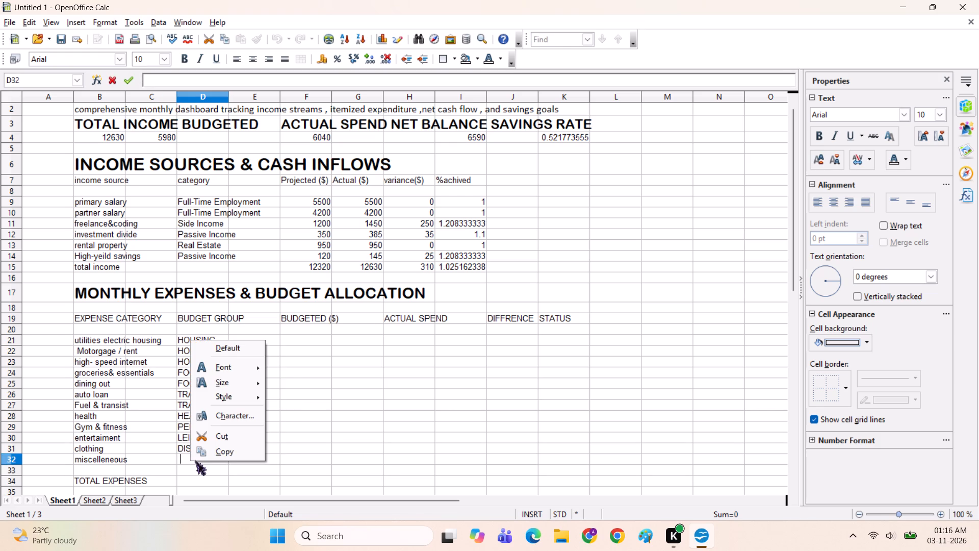
pyautogui.click(183, 459)
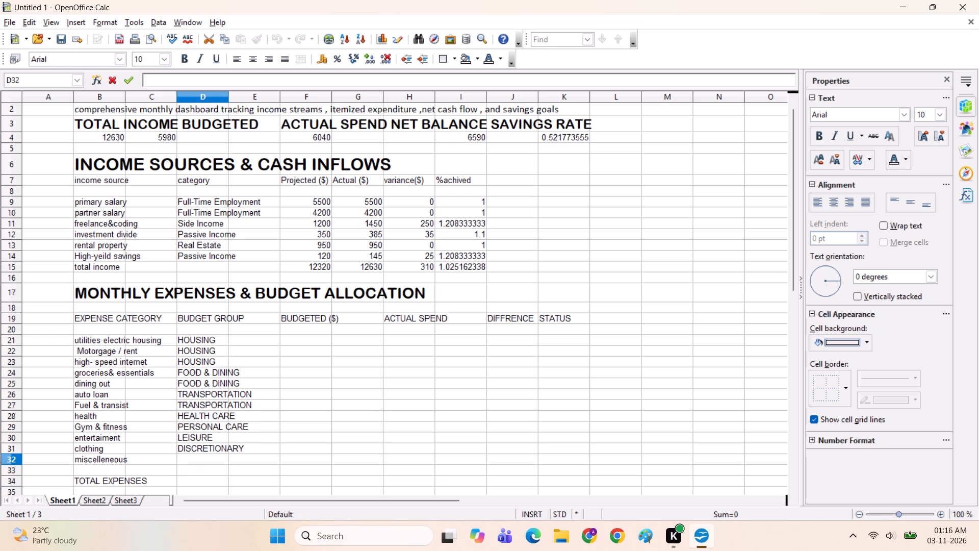
pyautogui.hotkey('ctrl', 'v')
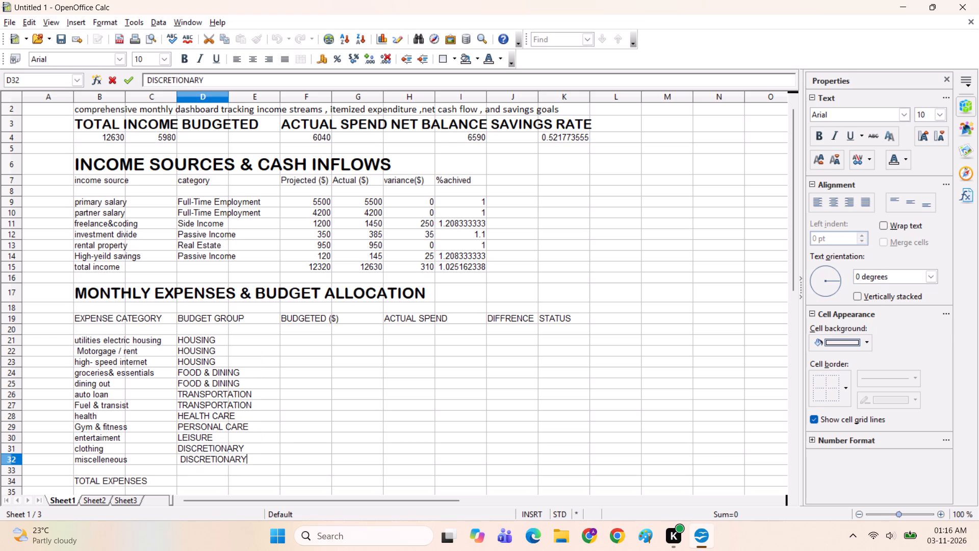
pyautogui.click(180, 455)
pyautogui.press('BackSpace')
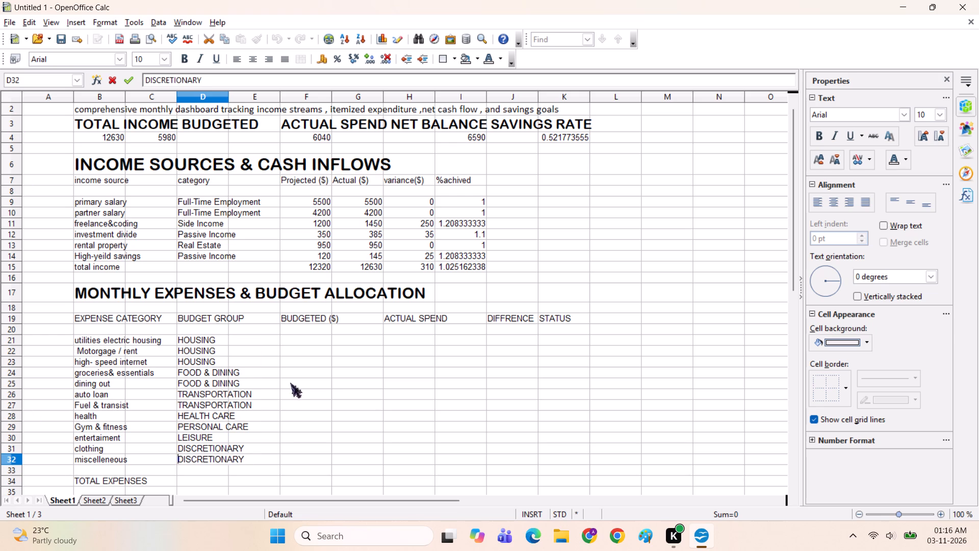
# Enter the budgeted amounts for the three HOUSING rows: 2400 in F21, 320 in F22 and 180 in F23.
pyautogui.click(301, 335)
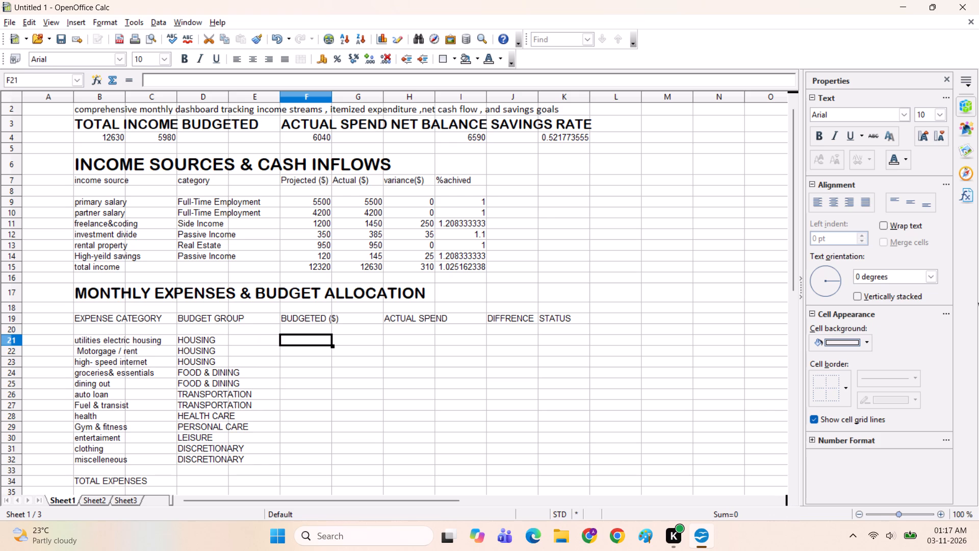
pyautogui.write('24')
pyautogui.write('00')
pyautogui.press('Down')
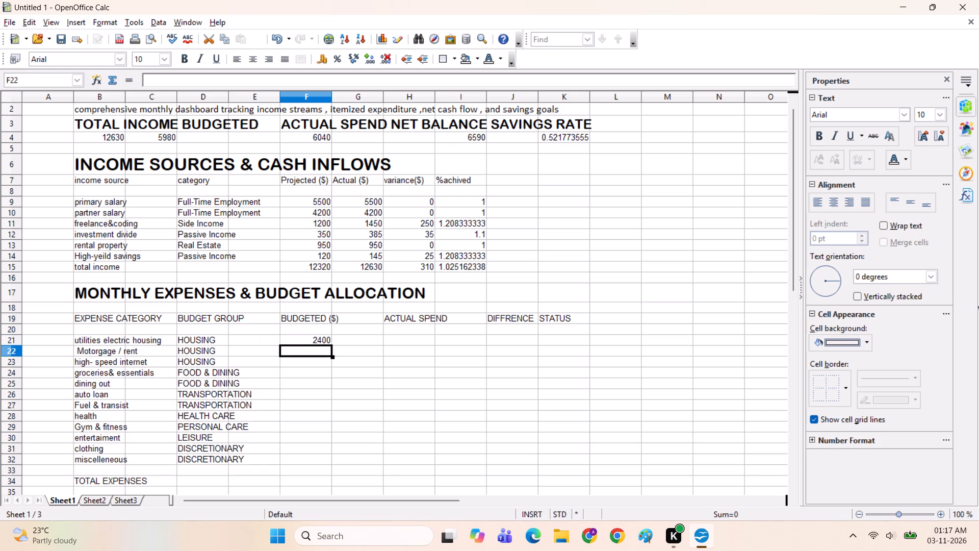
pyautogui.press('3')
pyautogui.write('20')
pyautogui.press('Down')
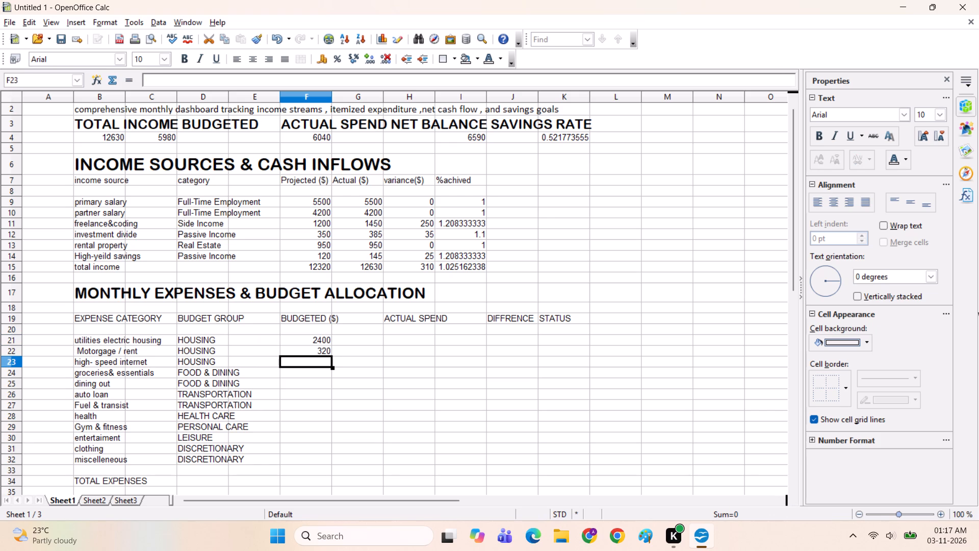
pyautogui.press('1')
pyautogui.write('80')
pyautogui.press('Down')
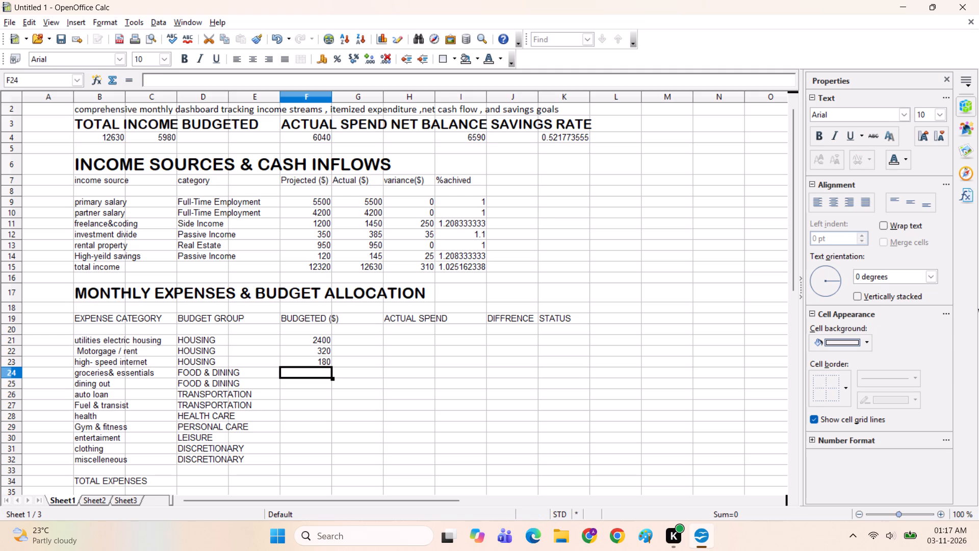
# Enter the budgeted amounts for the FOOD & DINING rows: 750 in F24 and 400 in F25.
pyautogui.write('750')
pyautogui.press('Down')
pyautogui.write('400')
pyautogui.press('Down')
# Enter the budgeted amounts for the TRANSPORTATION rows: 620 in F26 and 220 in F27.
pyautogui.press('6')
pyautogui.press('2')
pyautogui.press('0')
pyautogui.press('Down')
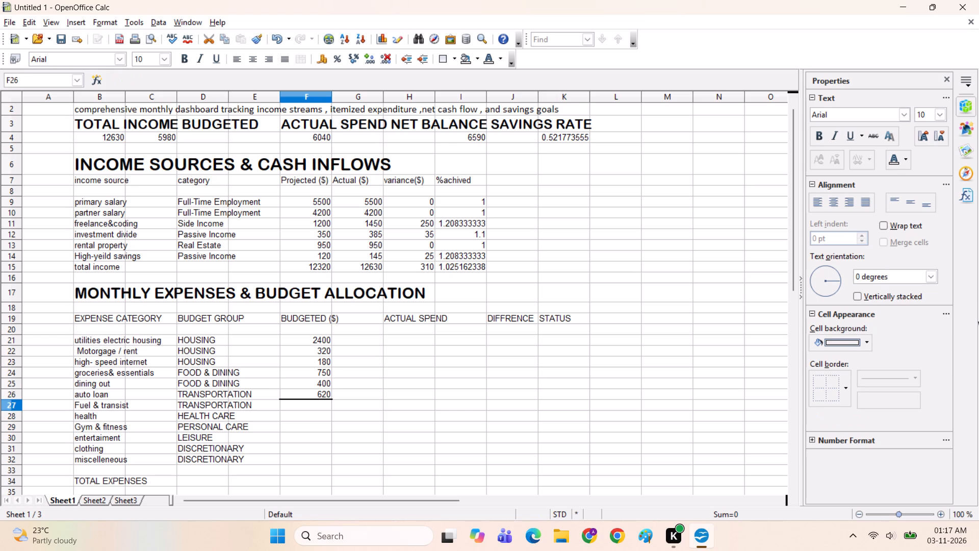
pyautogui.write('220')
pyautogui.press('Down')
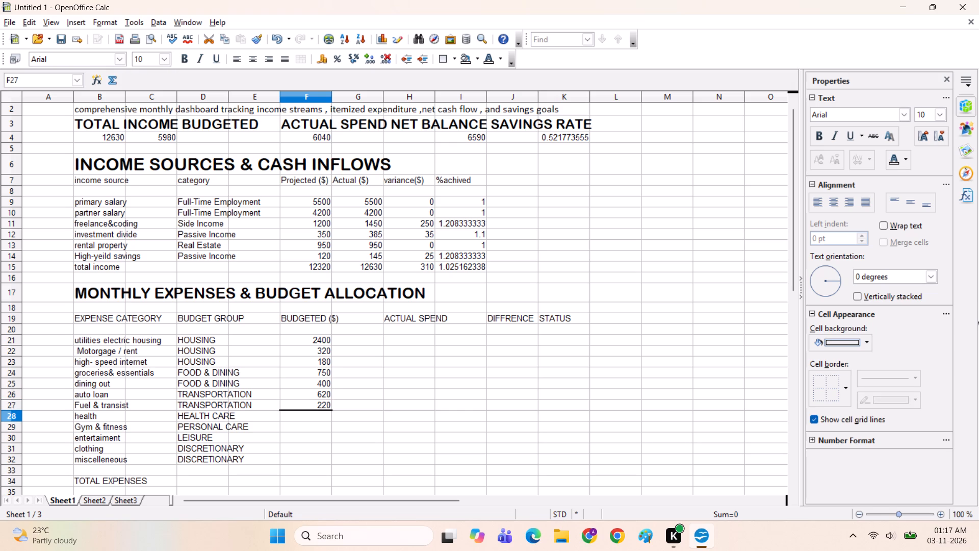
# Enter 380 in cell F28 as the budgeted amount for health.
pyautogui.write('38')
pyautogui.press('0')
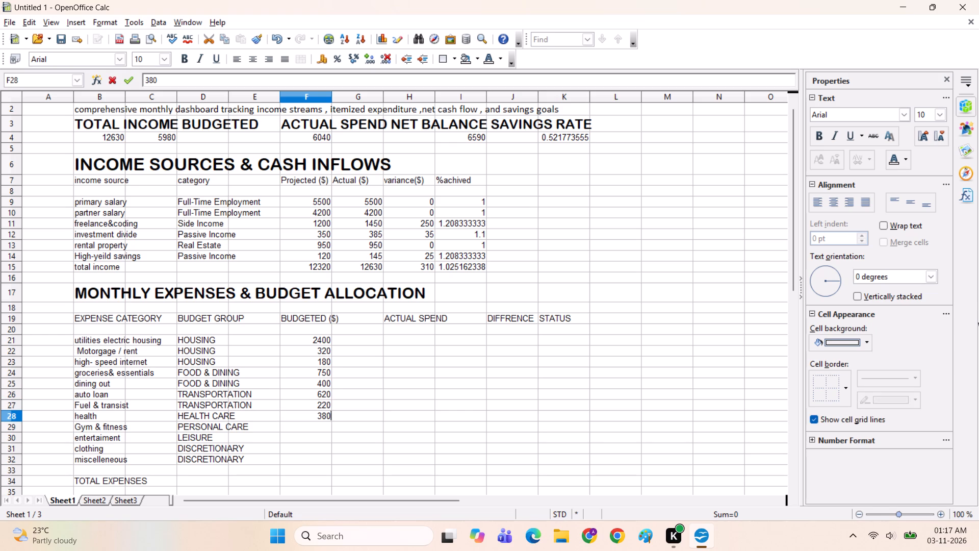
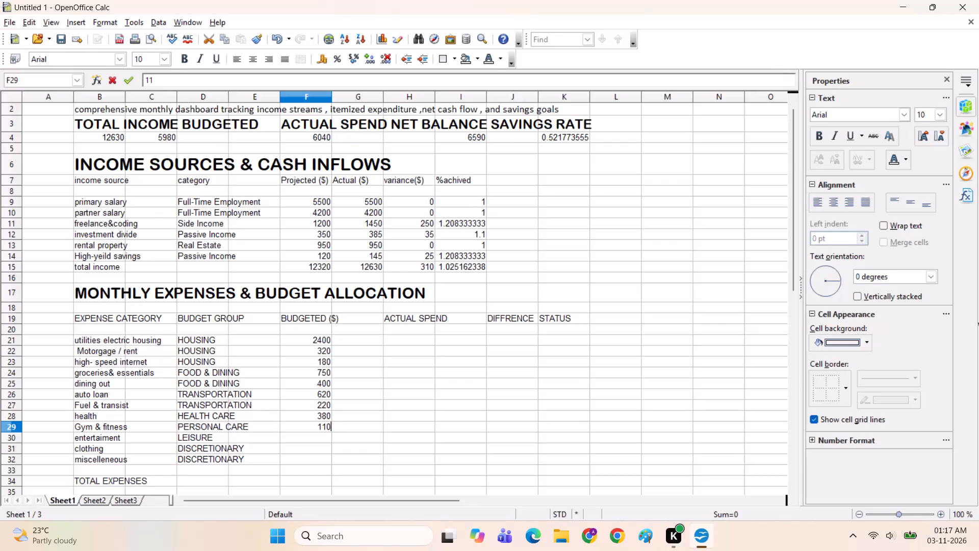
# Complete the category budgeted amounts with 110 in F29, 150 in F30, 250 in F31 and 200 in F32.
pyautogui.press('Down')
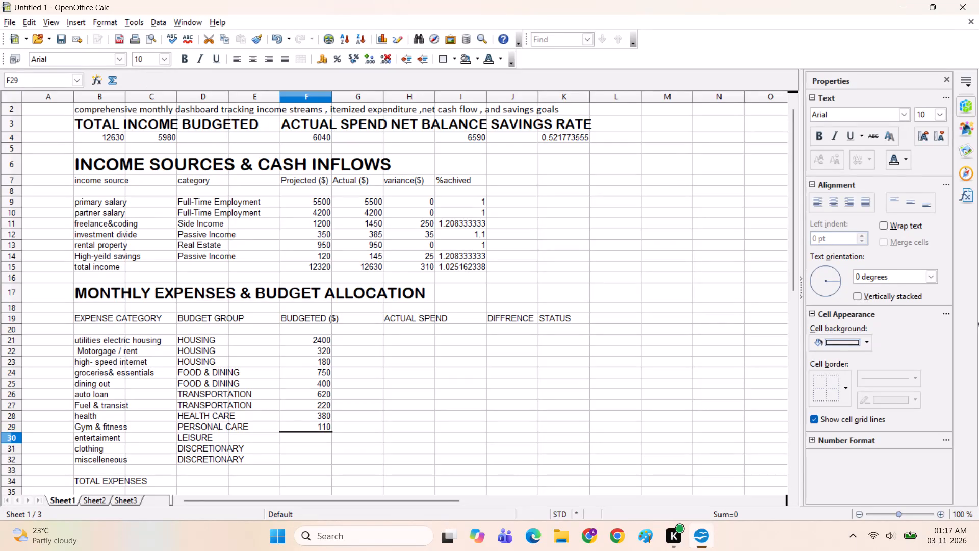
pyautogui.write('150')
pyautogui.press('Down')
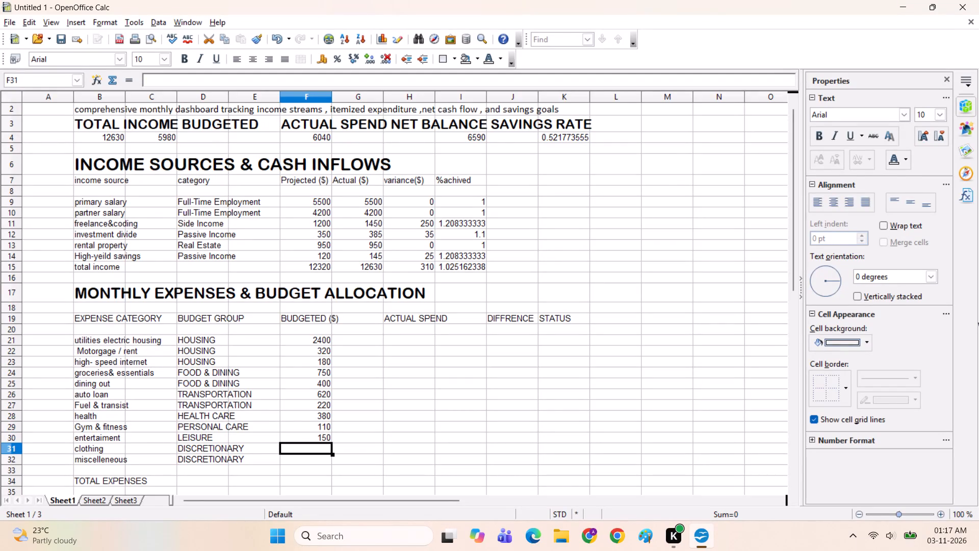
pyautogui.write('250')
pyautogui.press('Down')
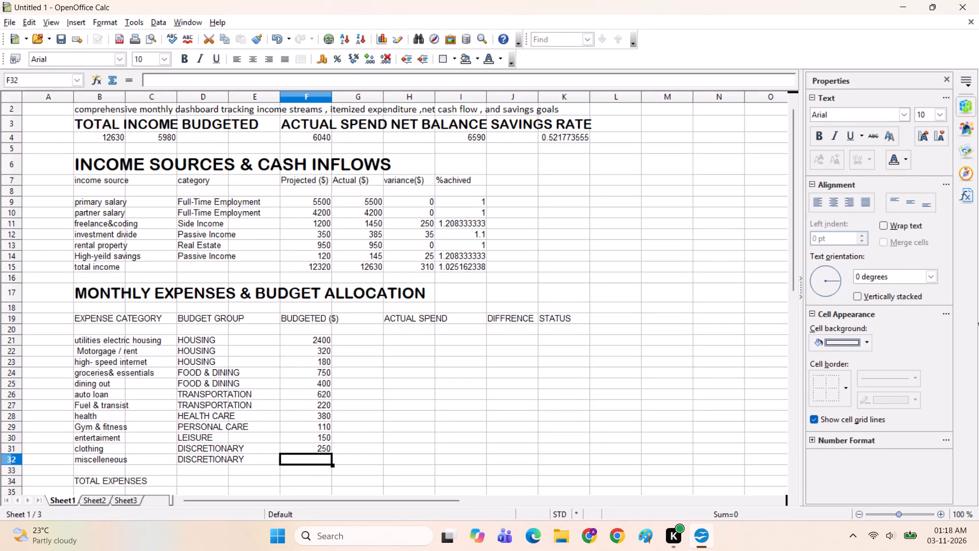
pyautogui.write('200')
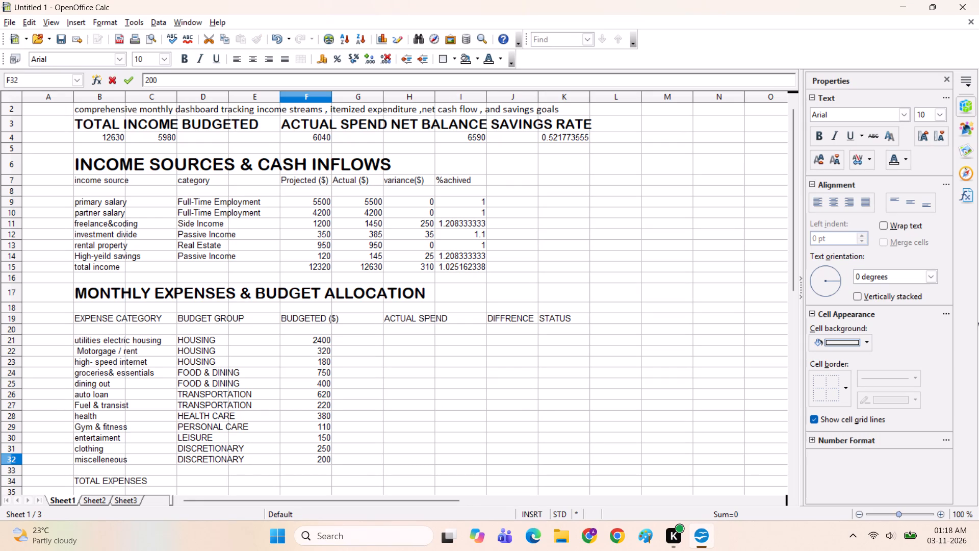
pyautogui.press('Down')
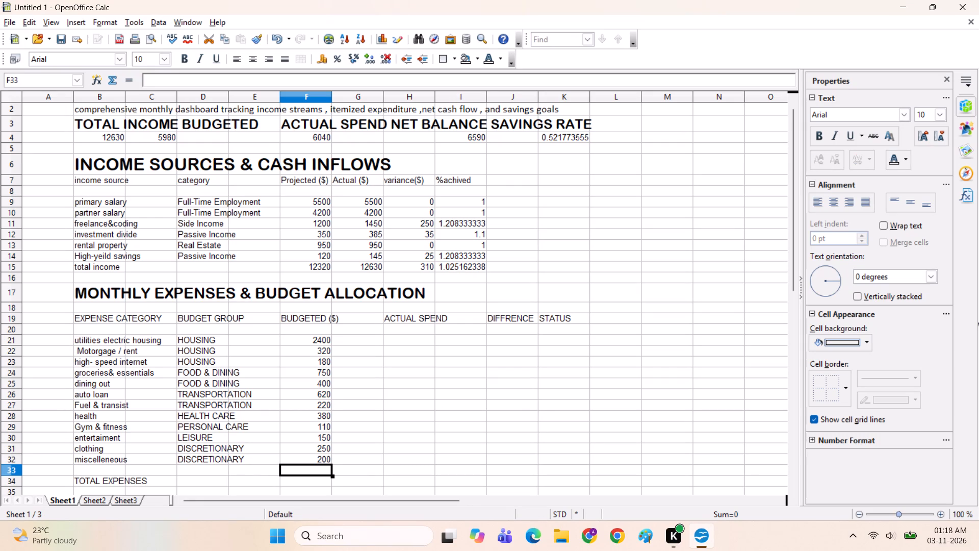
# Enter 5980 in cell F34 as the budgeted amount for TOTAL EXPENSES.
pyautogui.press('Down')
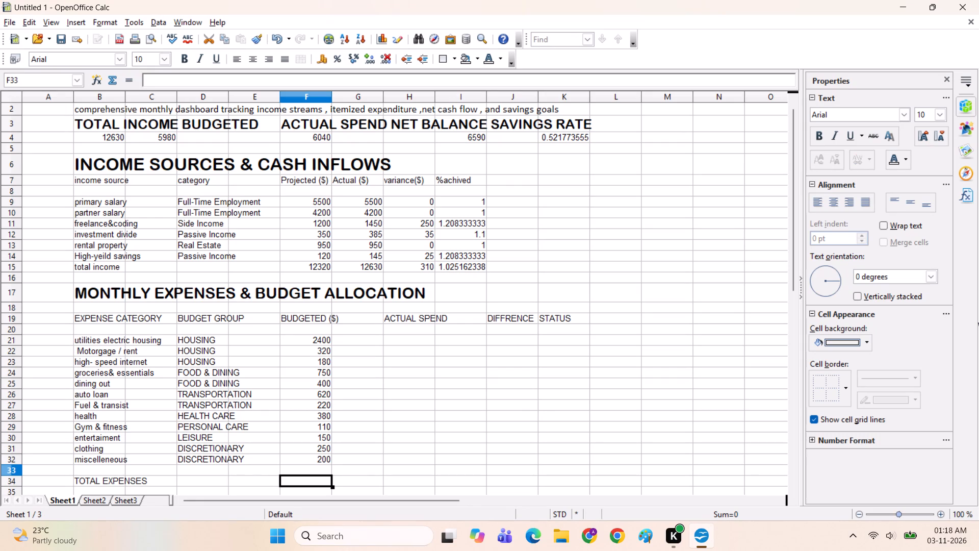
pyautogui.press('5')
pyautogui.write('980')
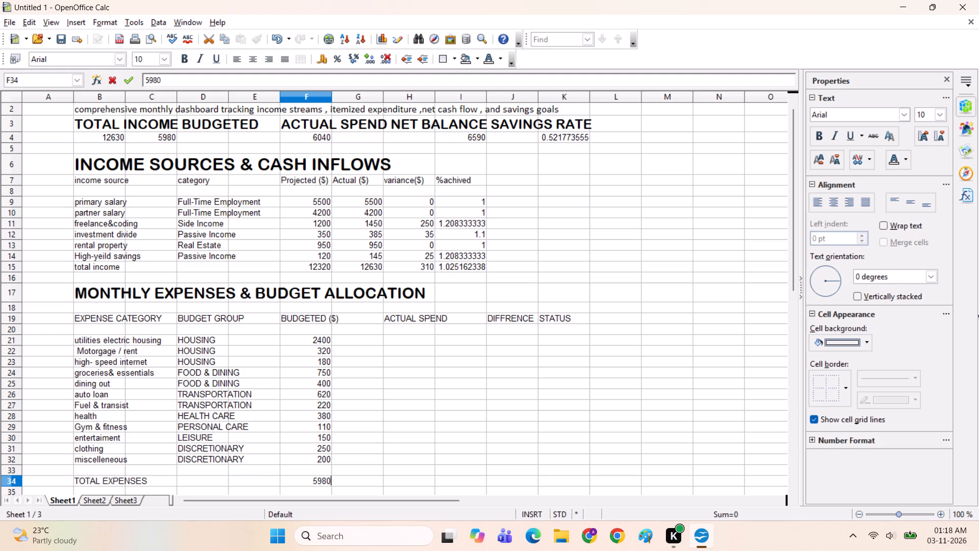
pyautogui.press('Right')
# Enter the actual spend for the three HOUSING rows: 2400 in H21, 295 in H22 and 175 in H23.
pyautogui.press('Right')
pyautogui.press('Up')
pyautogui.press('Up')
pyautogui.press('Up')
pyautogui.press('Up')
pyautogui.press('Up')
pyautogui.press('Up')
pyautogui.press('Up')
pyautogui.press('Up')
pyautogui.press('Up')
pyautogui.press('Up')
pyautogui.press('Up')
pyautogui.press('Up')
pyautogui.press('Up')
pyautogui.press('Up')
pyautogui.press('Up')
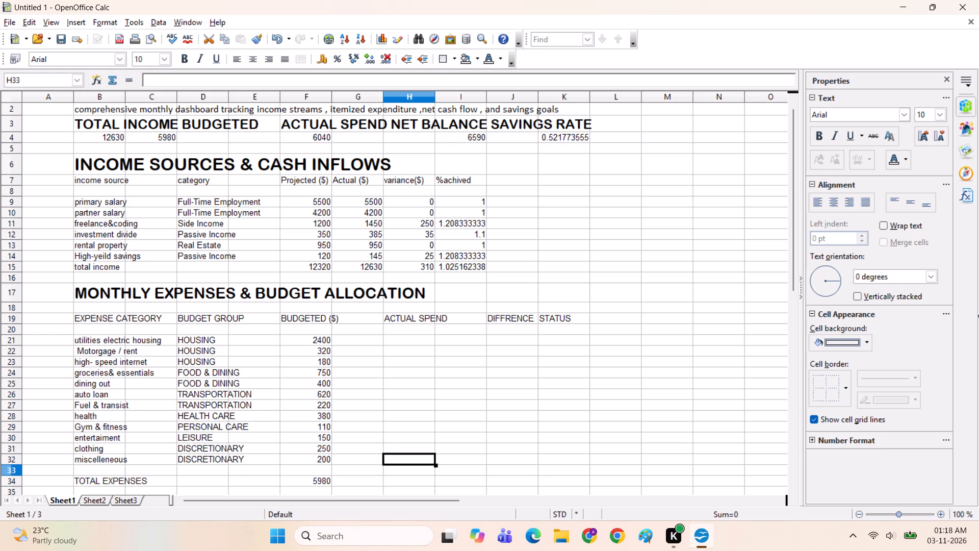
pyautogui.press('Down')
pyautogui.press('Down')
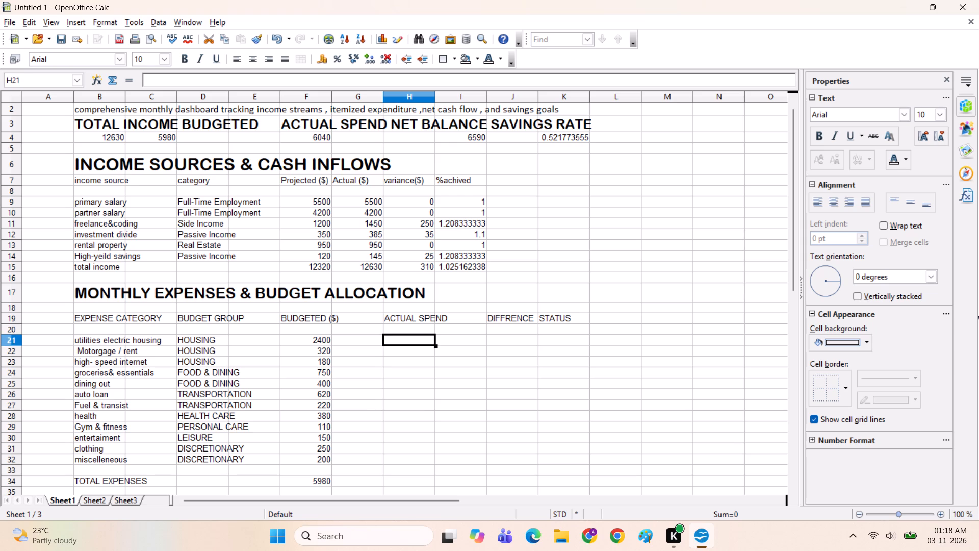
pyautogui.write('24')
pyautogui.write('00')
pyautogui.press('Down')
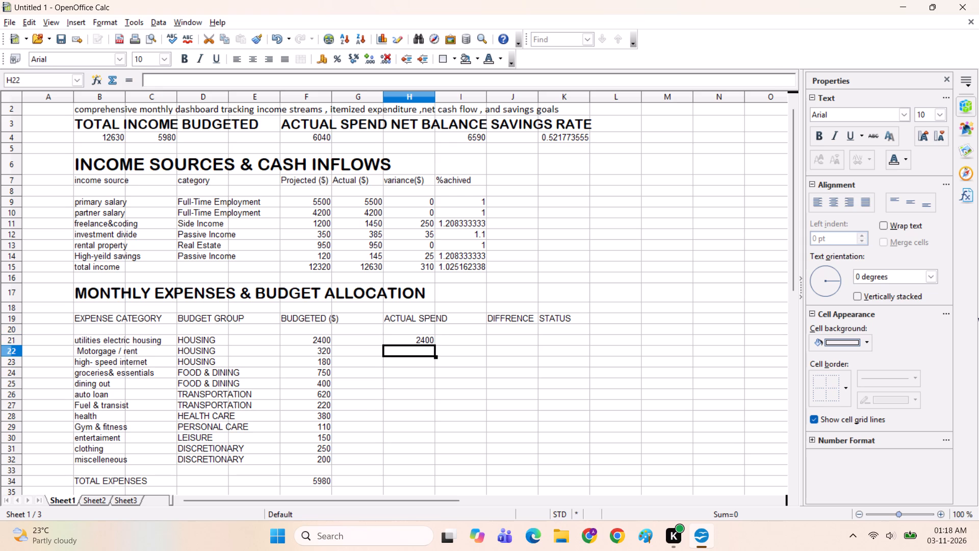
pyautogui.press('2')
pyautogui.write('98')
pyautogui.press('BackSpace')
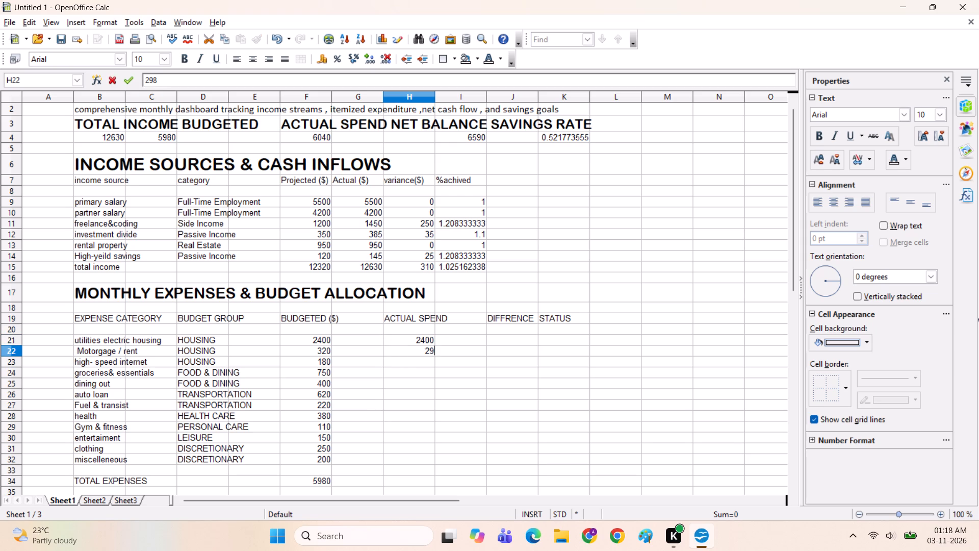
pyautogui.press('5')
pyautogui.press('Down')
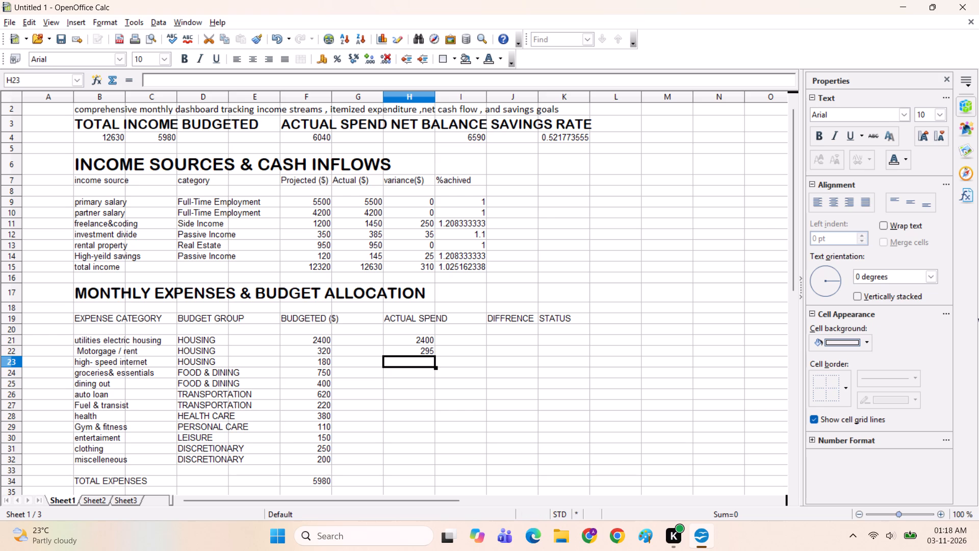
pyautogui.write('17')
pyautogui.press('5')
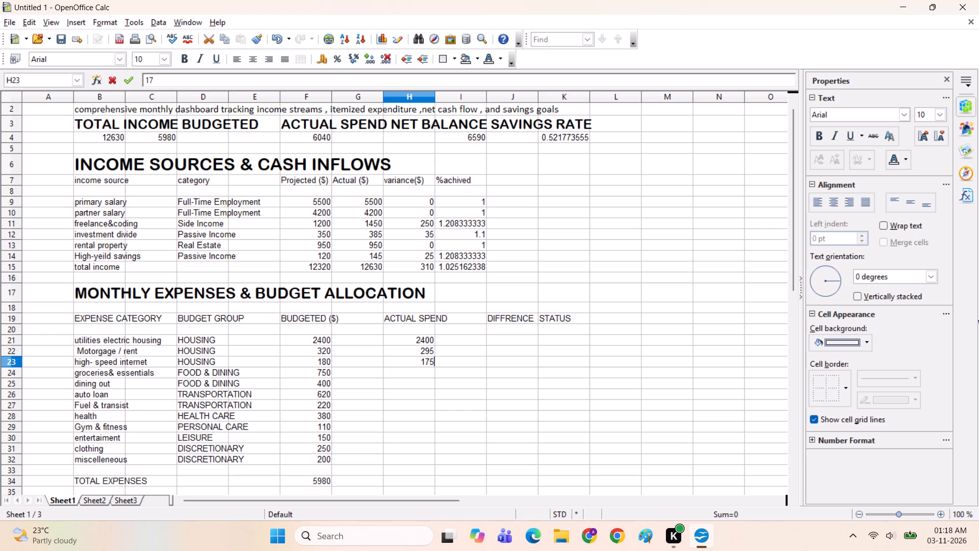
pyautogui.press('Down')
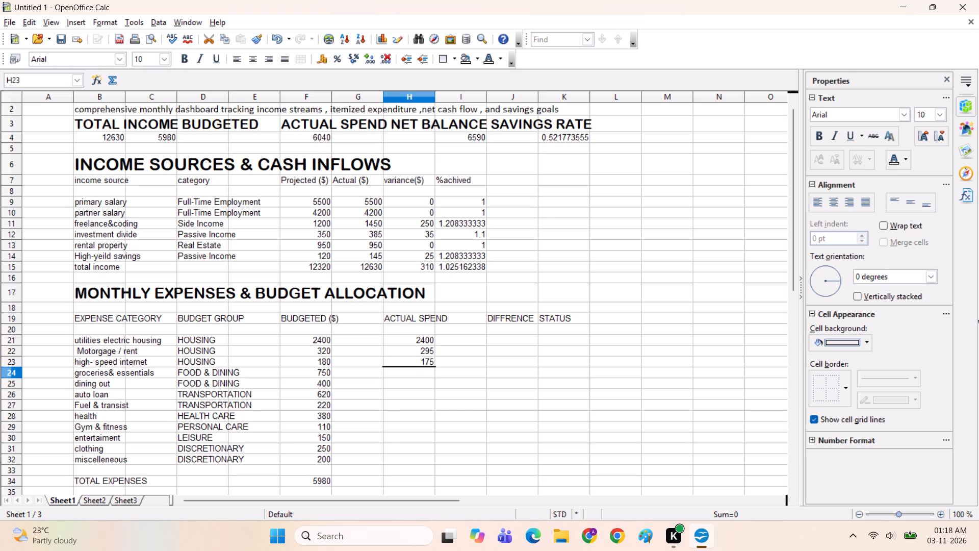
# Enter the actual spend for the FOOD & DINING and TRANSPORTATION rows: 810, 465, 620 and 195 in H24 to H27.
pyautogui.write('810')
pyautogui.press('Down')
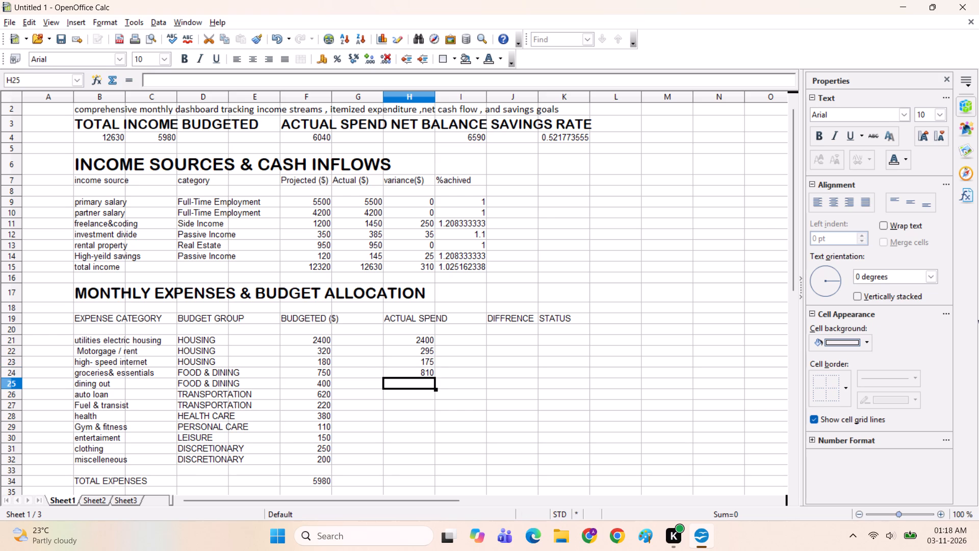
pyautogui.write('465')
pyautogui.press('Down')
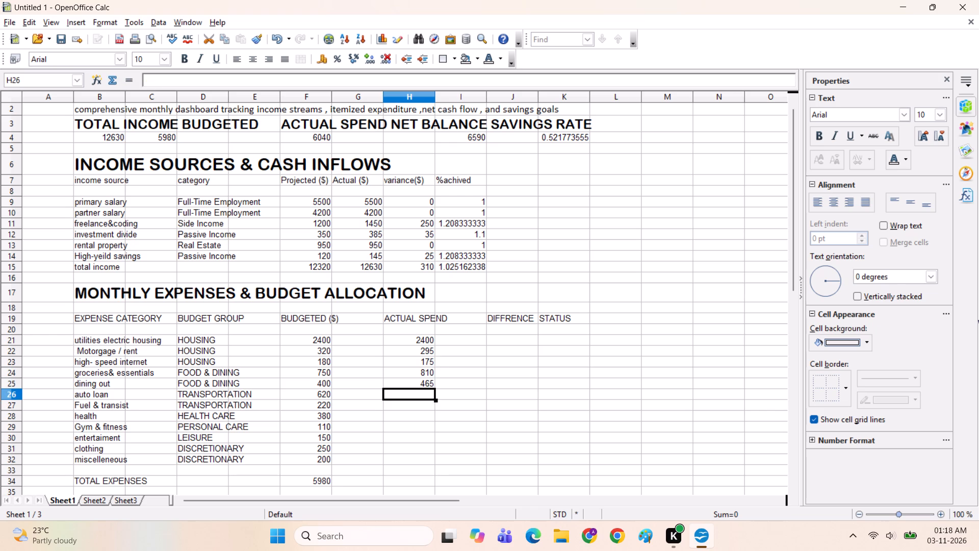
pyautogui.write('620')
pyautogui.press('Down')
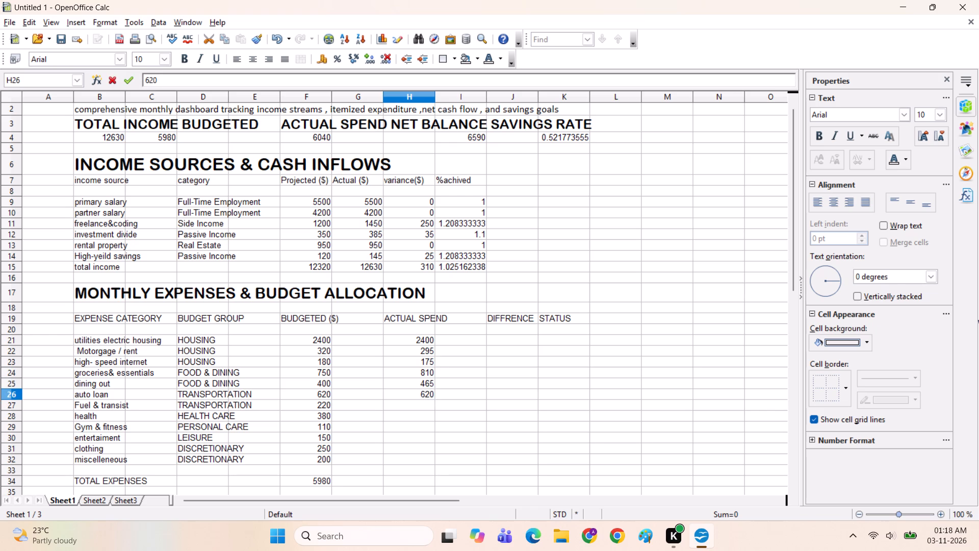
pyautogui.press('1')
pyautogui.write('95')
pyautogui.press('Down')
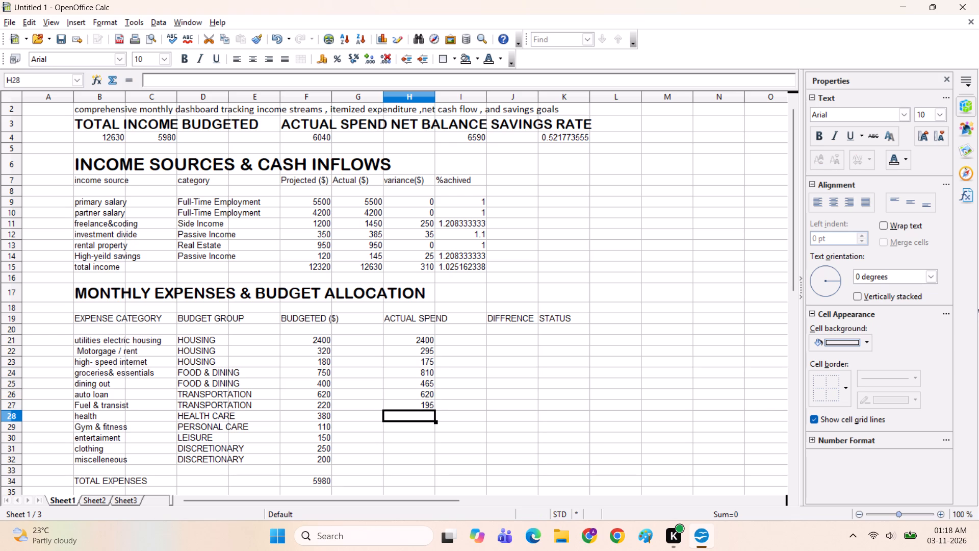
# Enter the actual spend for the health through miscellaneous rows: 380, 110, 135, 310 and 145 in H28 to H32.
pyautogui.write('380')
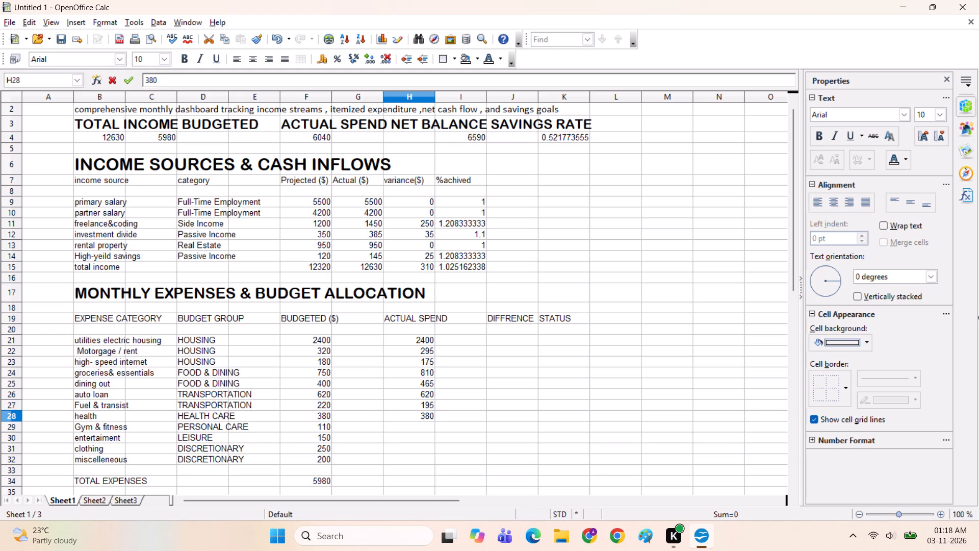
pyautogui.press('Down')
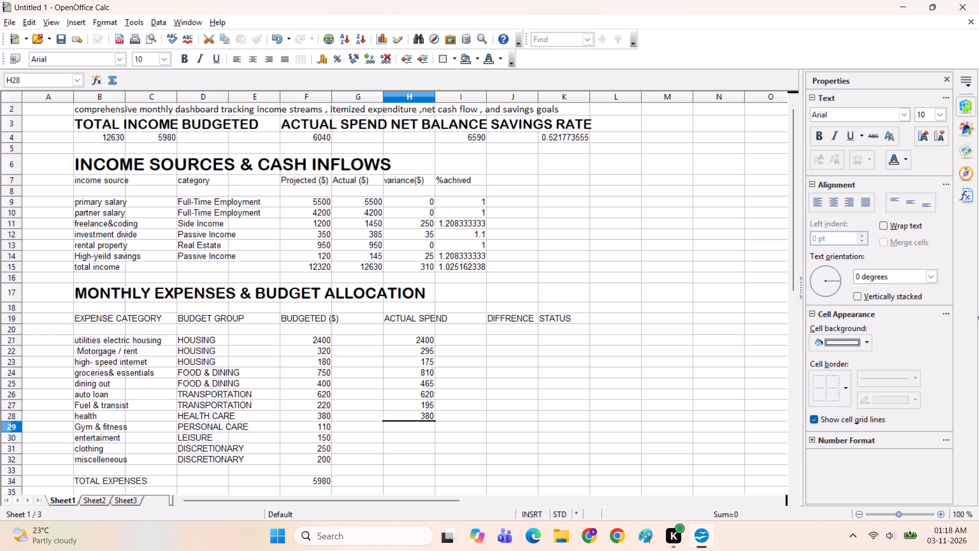
pyautogui.write('110')
pyautogui.press('Down')
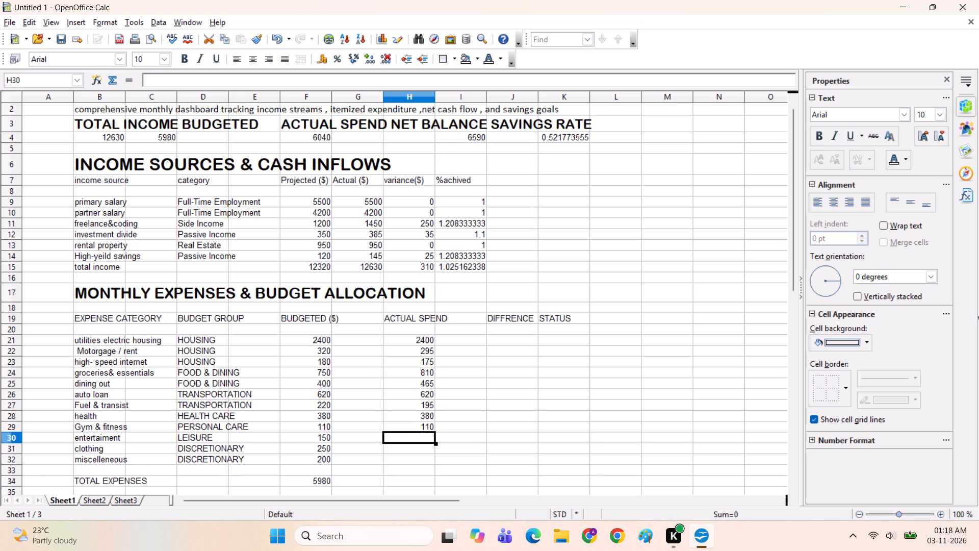
pyautogui.write('135')
pyautogui.press('Down')
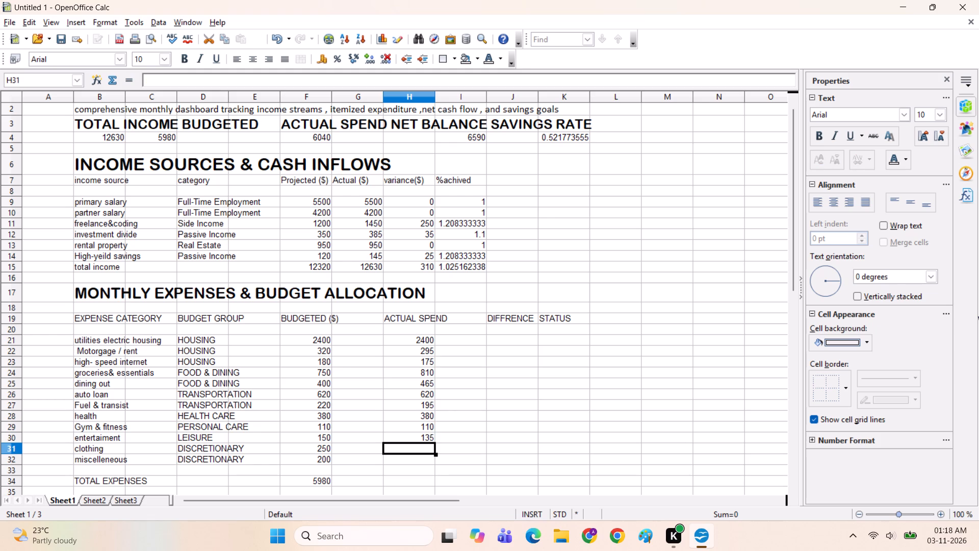
pyautogui.write('310')
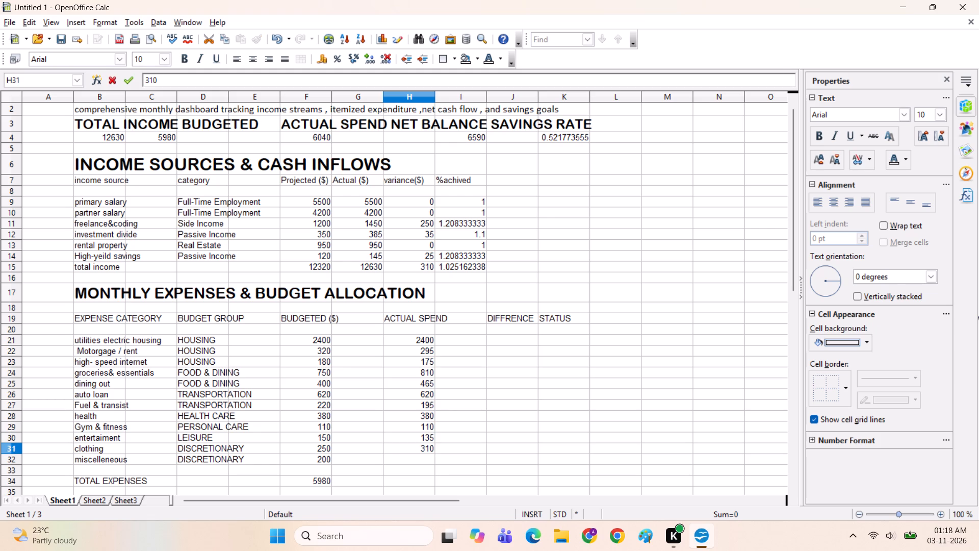
pyautogui.press('Down')
pyautogui.write('145')
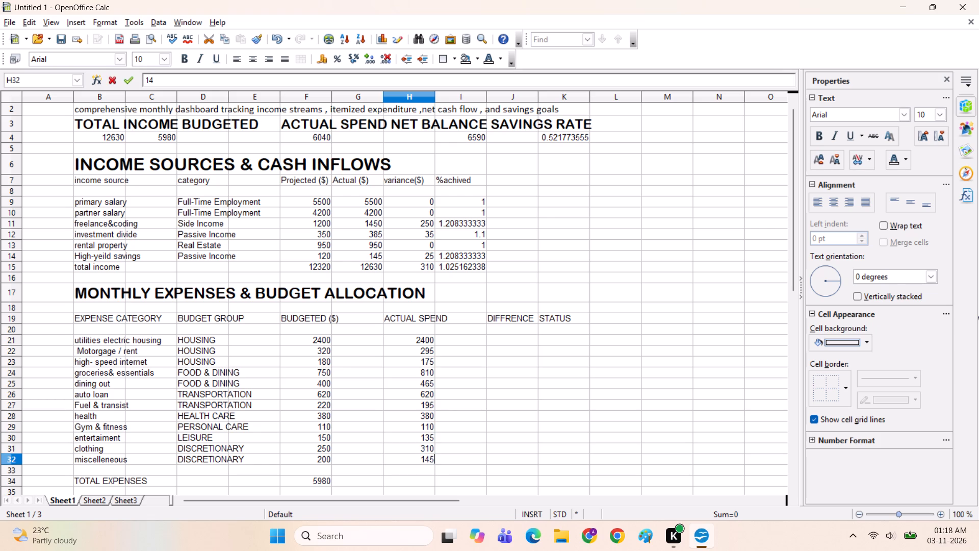
pyautogui.press('Down')
# Enter 6040 in cell H34 as the actual spend for TOTAL EXPENSES.
pyautogui.press('Down')
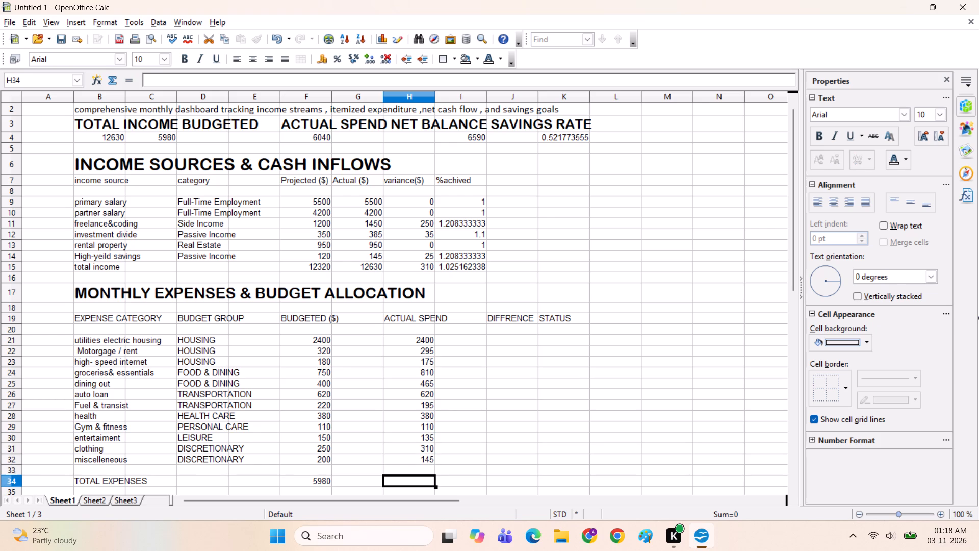
pyautogui.write('604')
pyautogui.press('0')
pyautogui.press('Right')
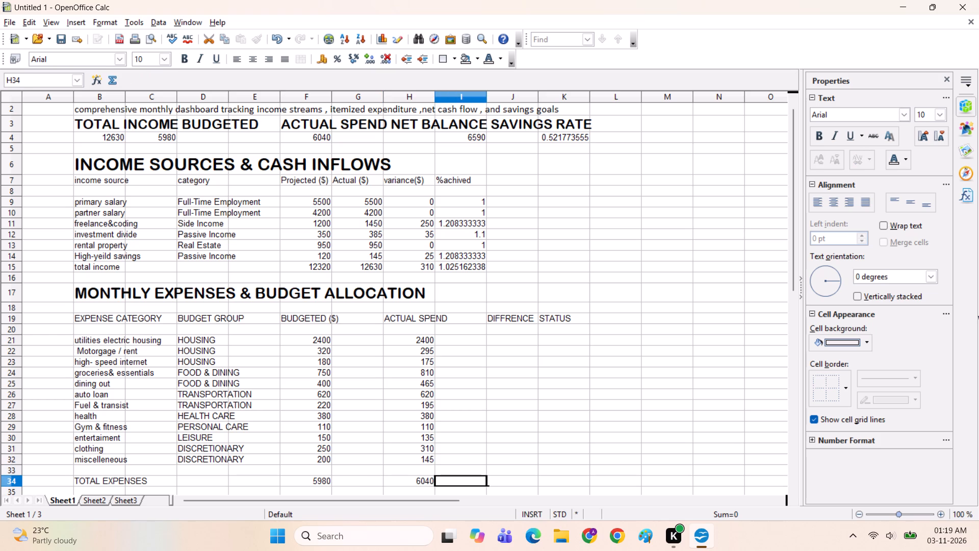
# Enter the differences for the three HOUSING rows: 0 in J21, 25 in J22 and 5 in J23.
pyautogui.press('Right')
pyautogui.press('Up')
pyautogui.press('Up')
pyautogui.press('Up')
pyautogui.press('Up')
pyautogui.press('Up')
pyautogui.press('Up')
pyautogui.press('Up')
pyautogui.press('Up')
pyautogui.press('Up')
pyautogui.press('Up')
pyautogui.press('Up')
pyautogui.press('Up')
pyautogui.press('Up')
pyautogui.press('Up')
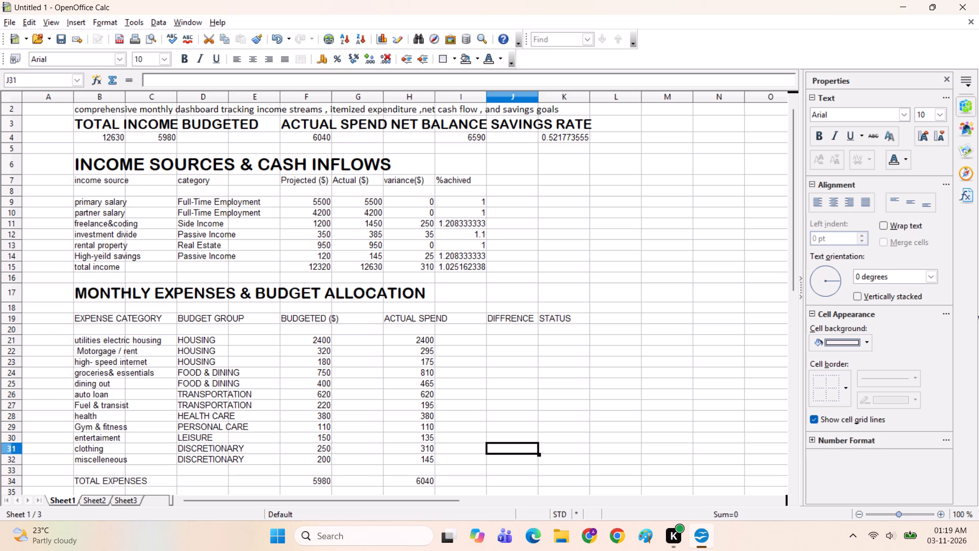
pyautogui.press('Down')
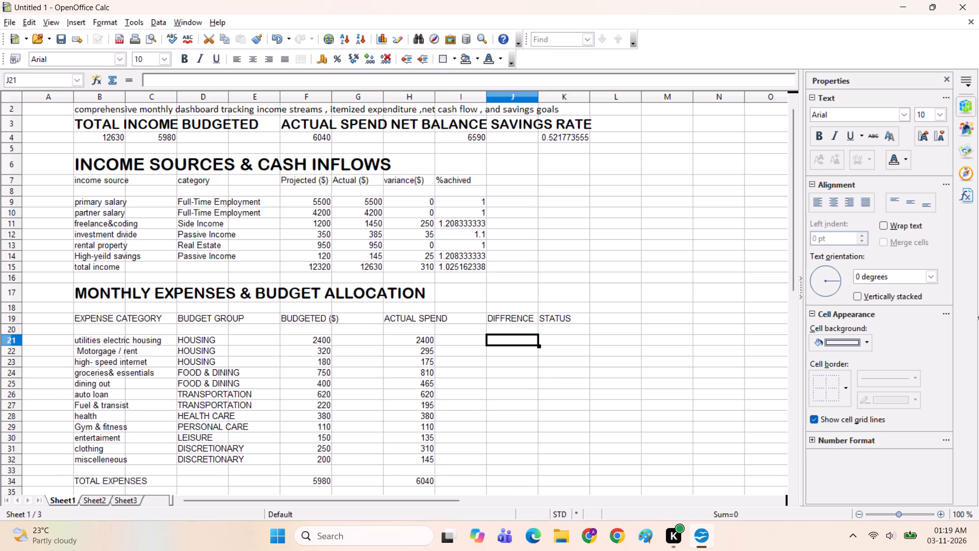
pyautogui.press('0')
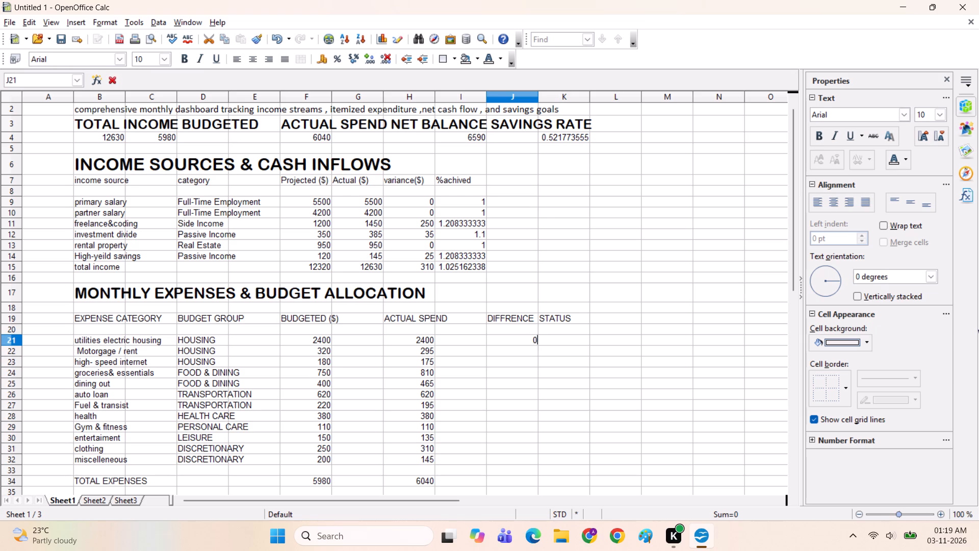
pyautogui.press('Down')
pyautogui.write('25')
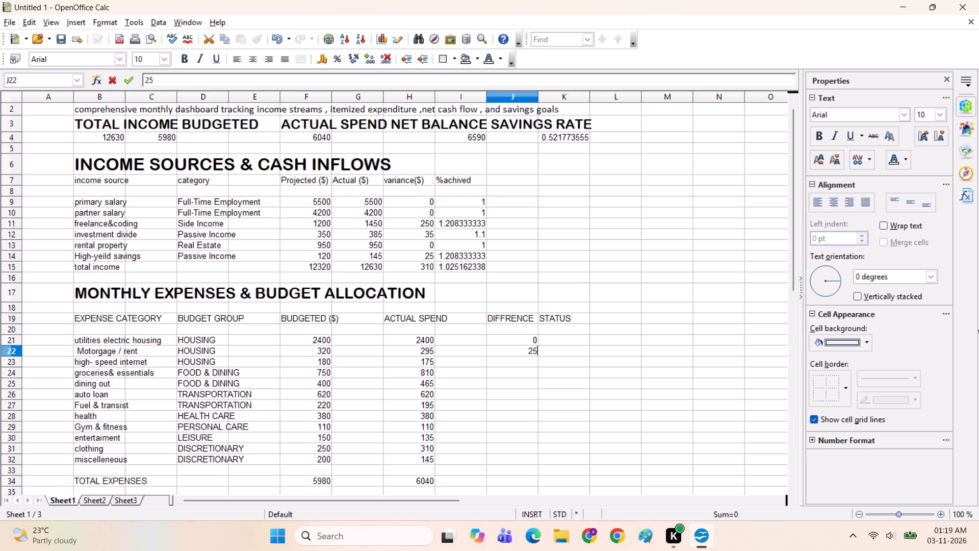
pyautogui.press('Down')
pyautogui.press('5')
pyautogui.press('Down')
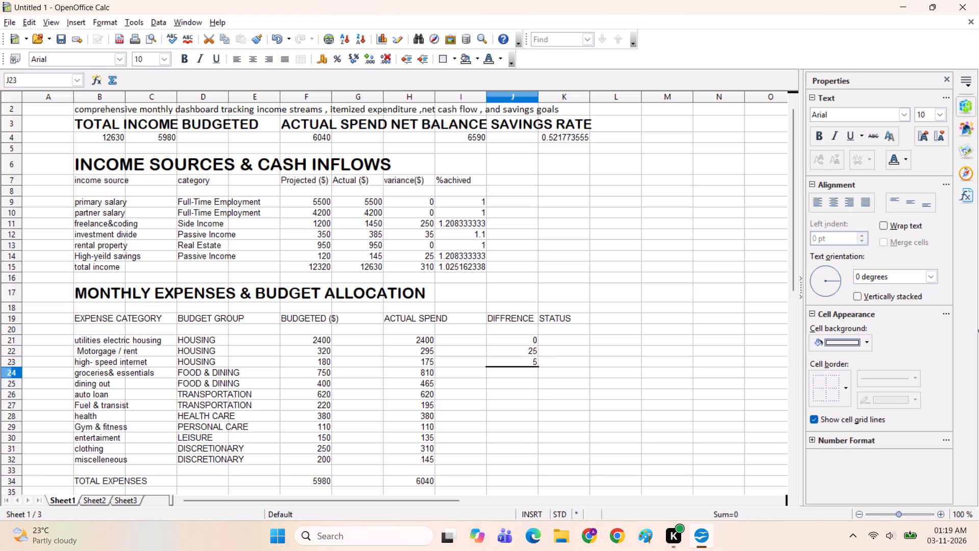
# Enter the differences for the FOOD & DINING and TRANSPORTATION rows: -60, -65, 0 and 25 in J24 to J27.
pyautogui.press('-')
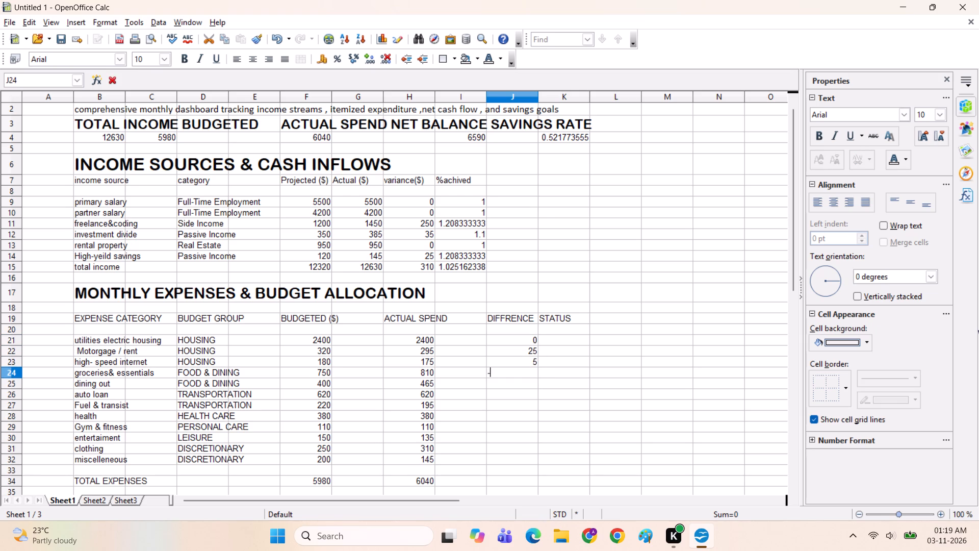
pyautogui.write('60')
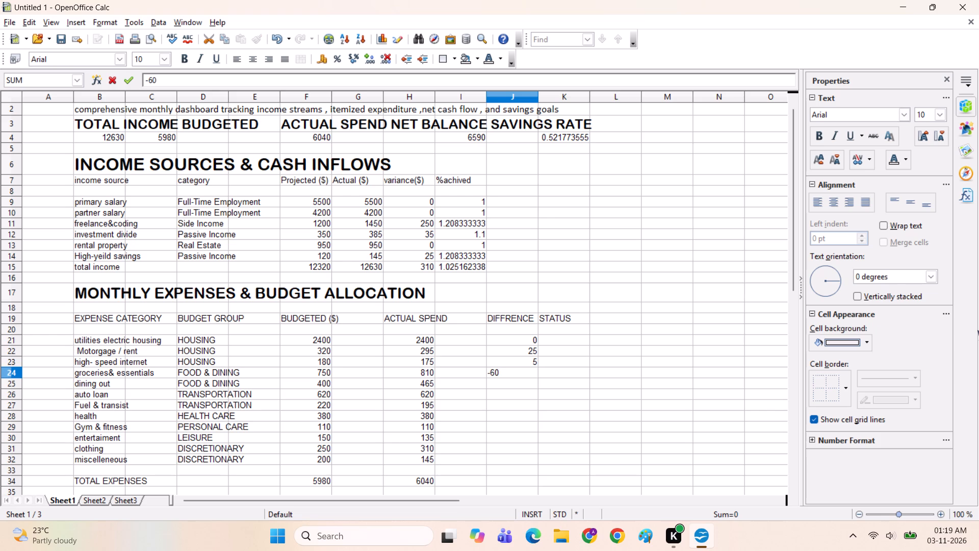
pyautogui.press('Down')
pyautogui.press('-')
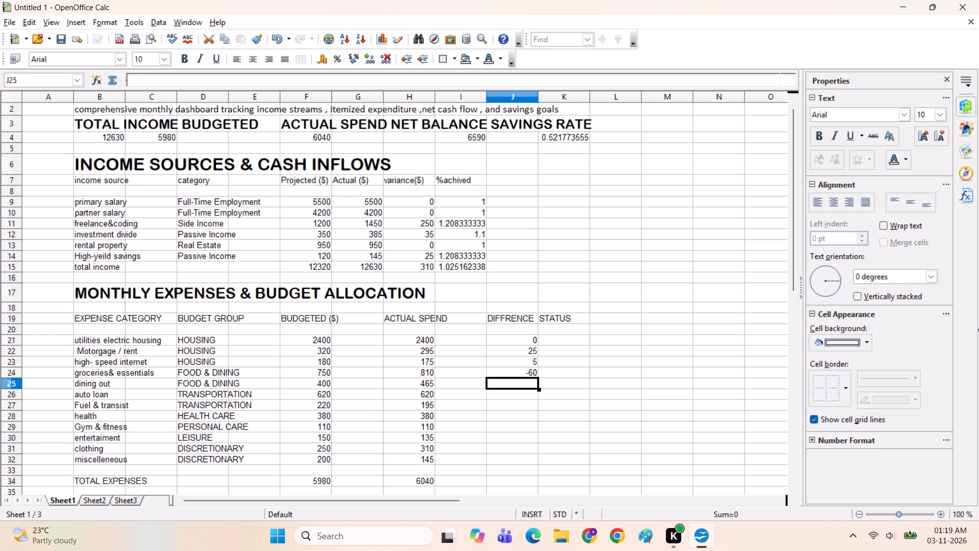
pyautogui.write('65')
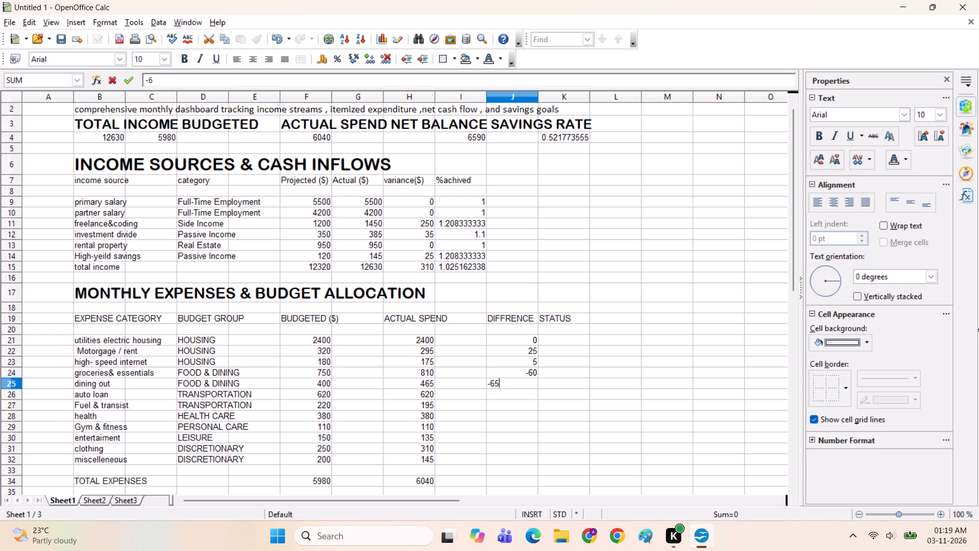
pyautogui.press('Down')
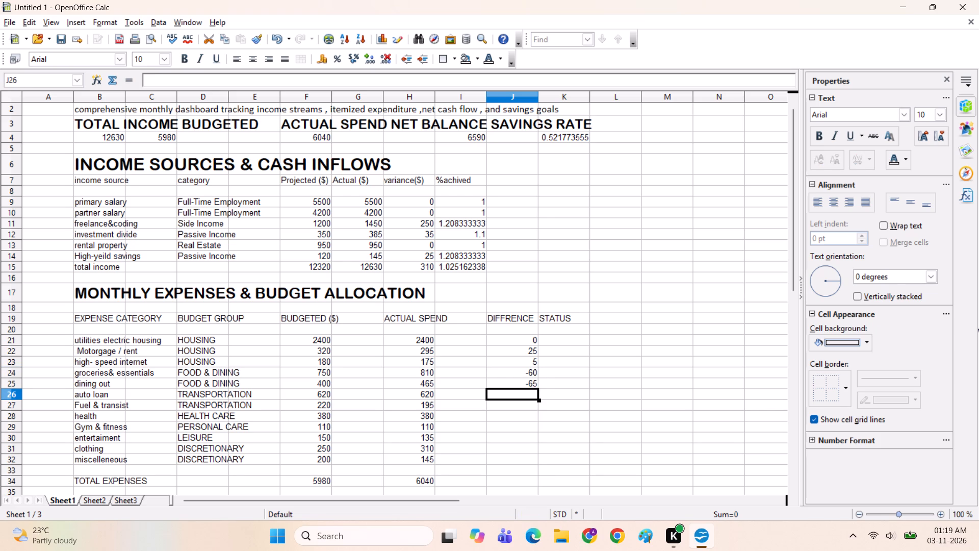
pyautogui.press('0')
pyautogui.write('25')
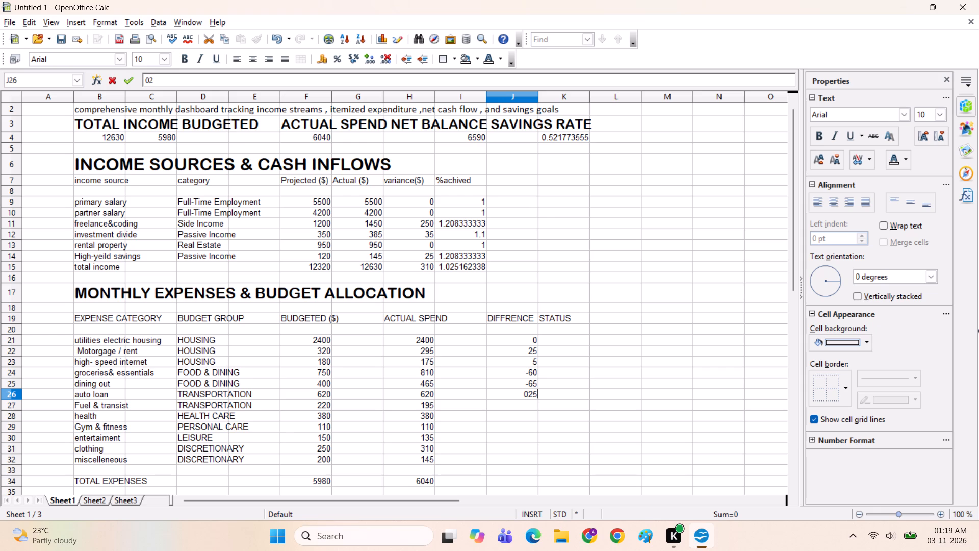
pyautogui.press('BackSpace')
pyautogui.press('BackSpace')
pyautogui.press('Down')
pyautogui.write('25')
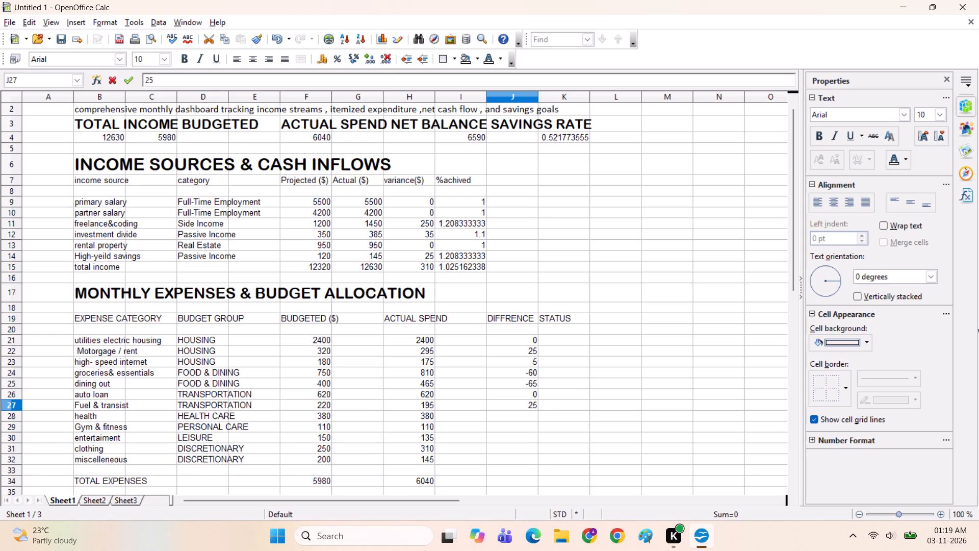
pyautogui.press('Down')
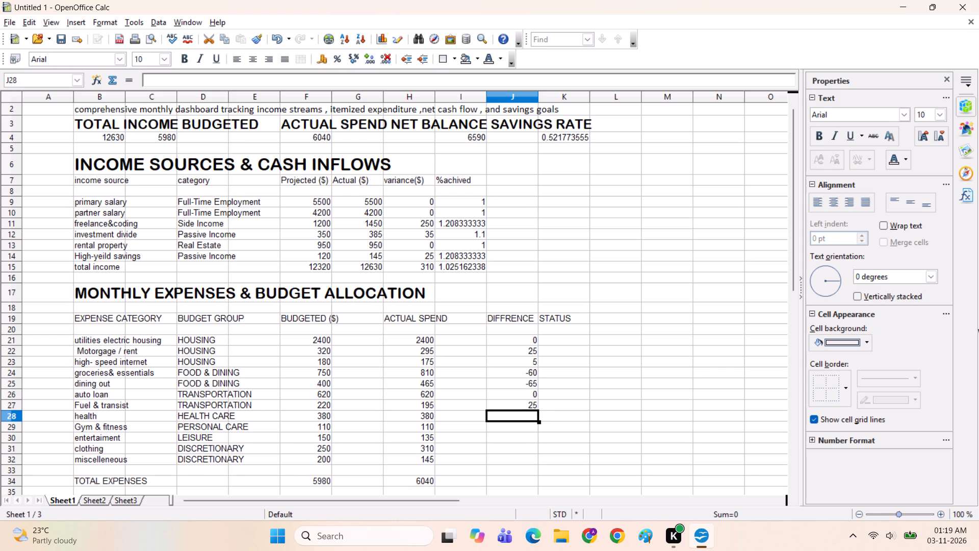
# Enter the differences for the health through miscellaneous rows: 0, 0, 15, -62 and 55 in J28 to J32.
pyautogui.press('0')
pyautogui.press('Down')
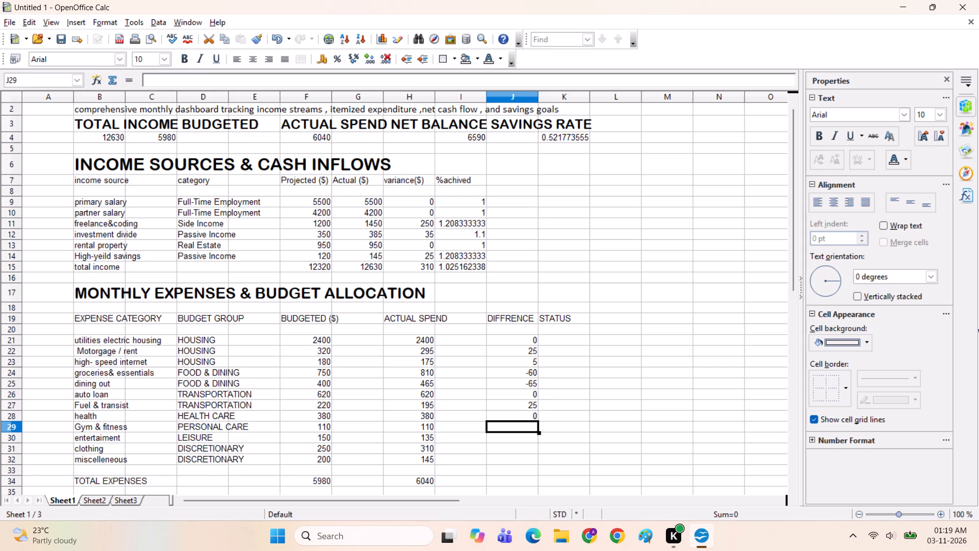
pyautogui.press('0')
pyautogui.press('Down')
pyautogui.write('150')
pyautogui.press('BackSpace')
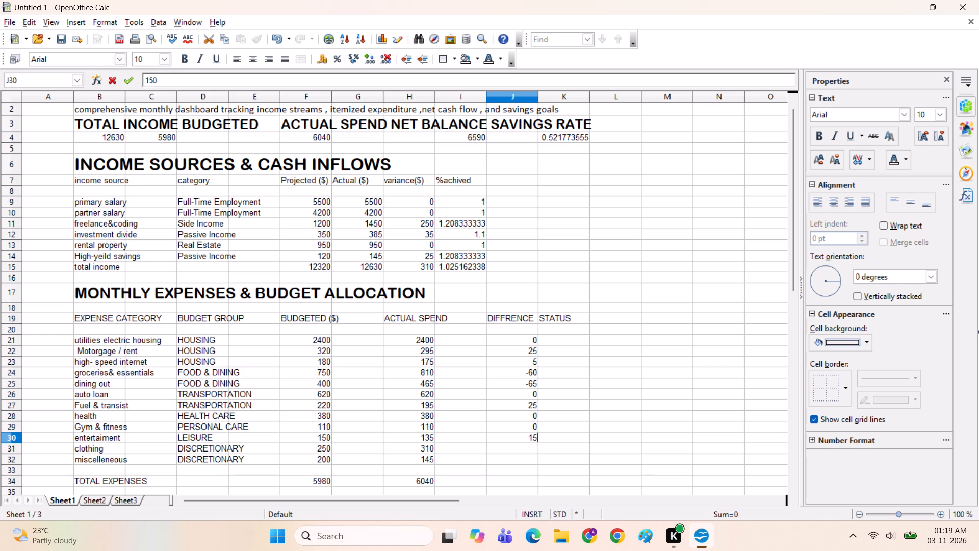
pyautogui.press('Down')
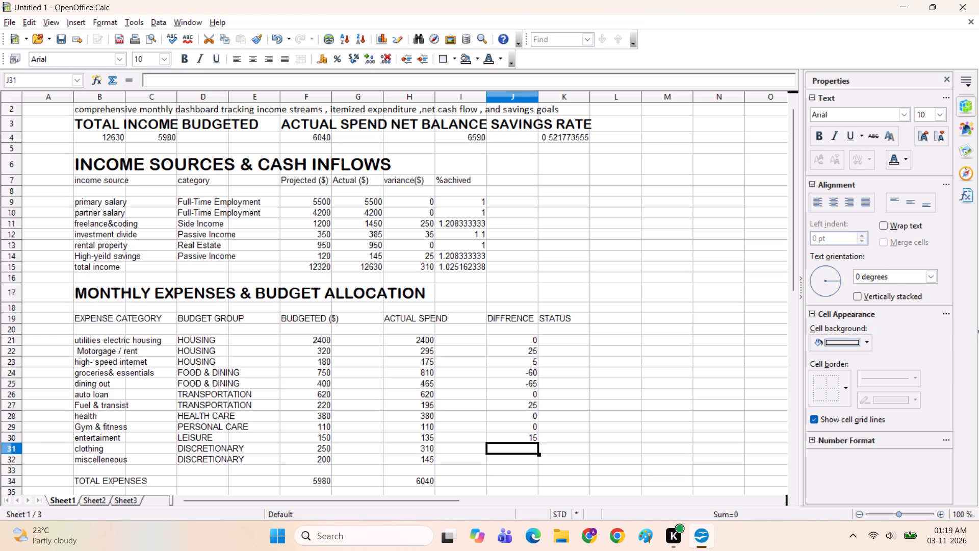
pyautogui.press('-')
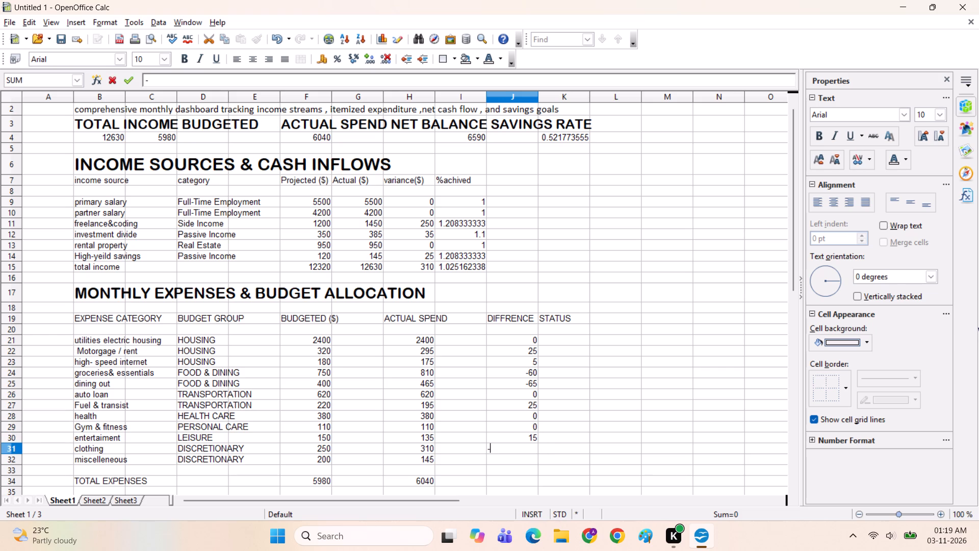
pyautogui.press('6')
pyautogui.press('2')
pyautogui.press('Down')
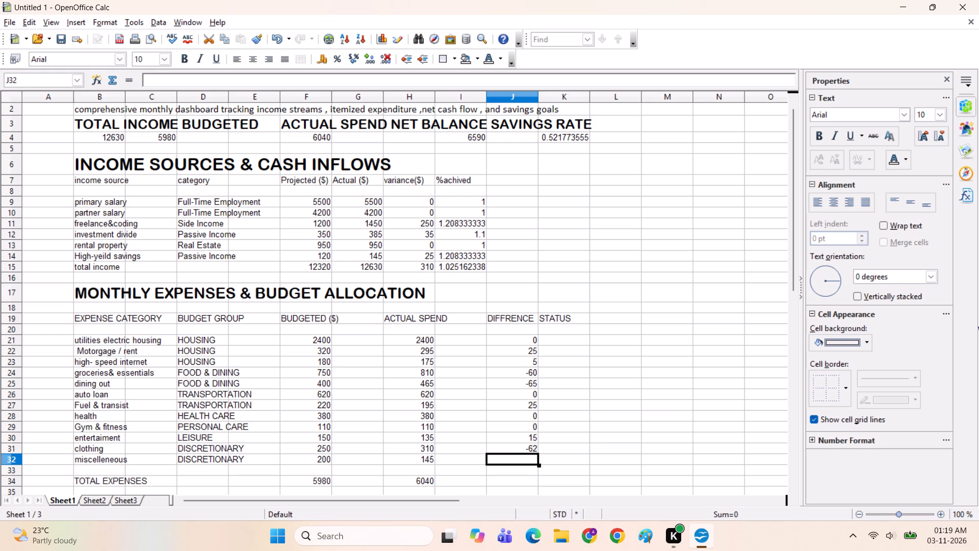
pyautogui.write('55')
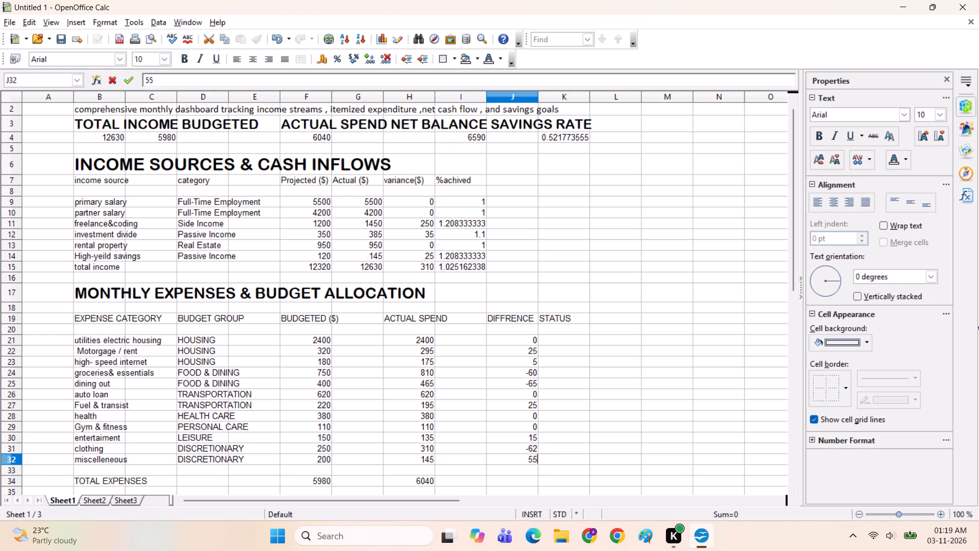
pyautogui.press('Down')
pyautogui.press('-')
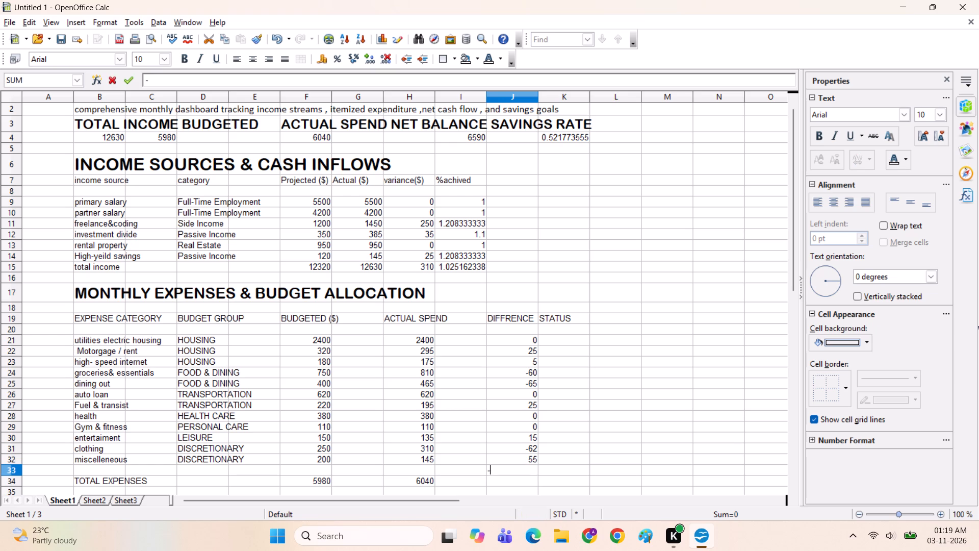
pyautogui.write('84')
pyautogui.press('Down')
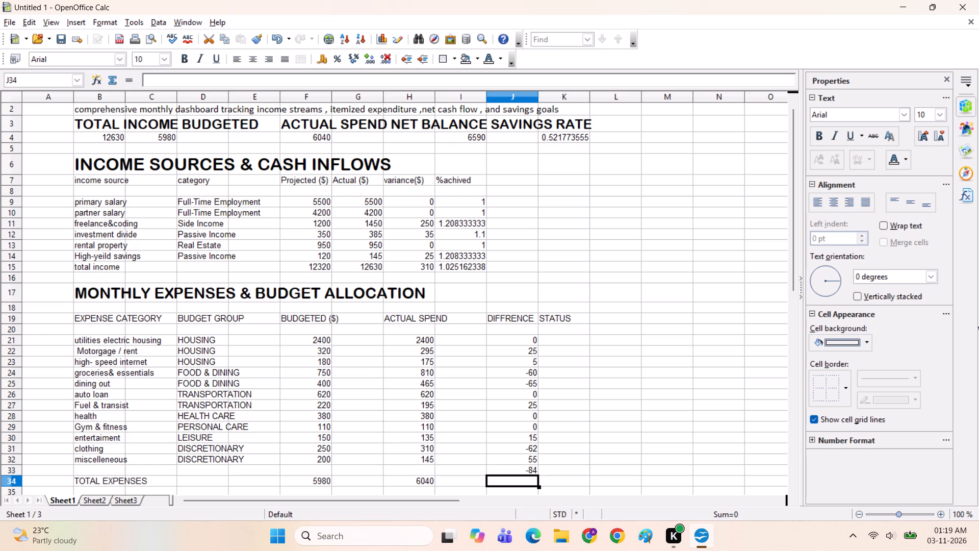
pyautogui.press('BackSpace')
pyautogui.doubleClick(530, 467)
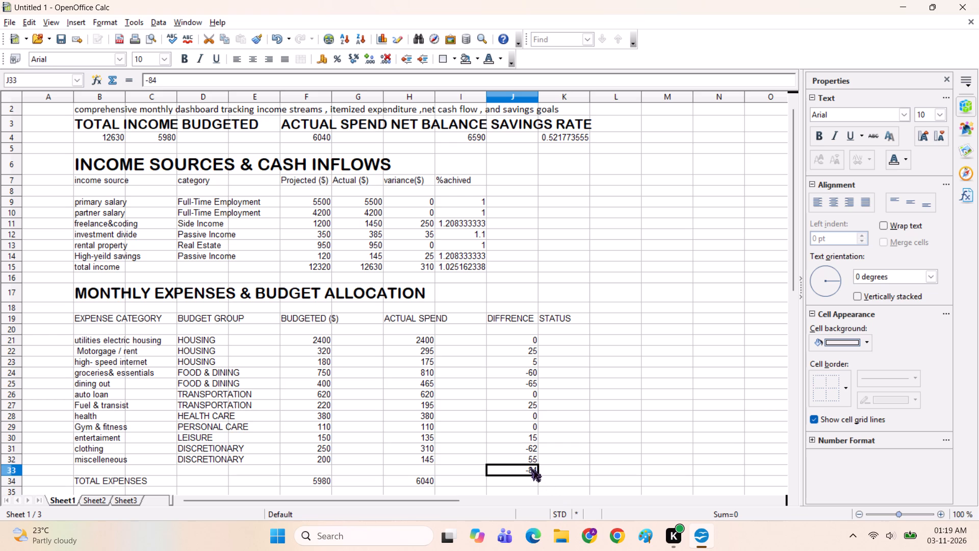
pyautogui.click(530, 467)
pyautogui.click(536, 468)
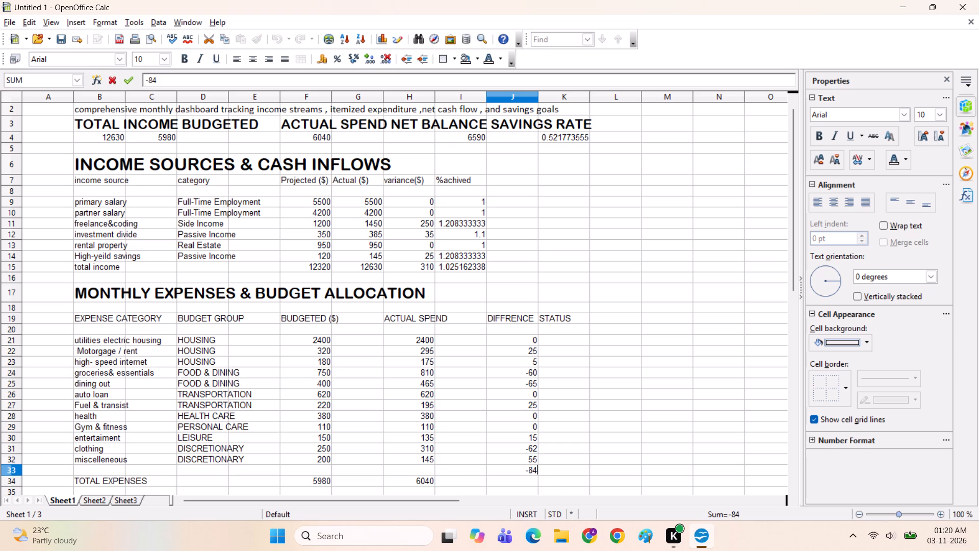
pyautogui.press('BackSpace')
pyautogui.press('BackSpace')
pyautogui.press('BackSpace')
# Enter -88 in cell J34 as the difference for TOTAL EXPENSES.
pyautogui.click(529, 485)
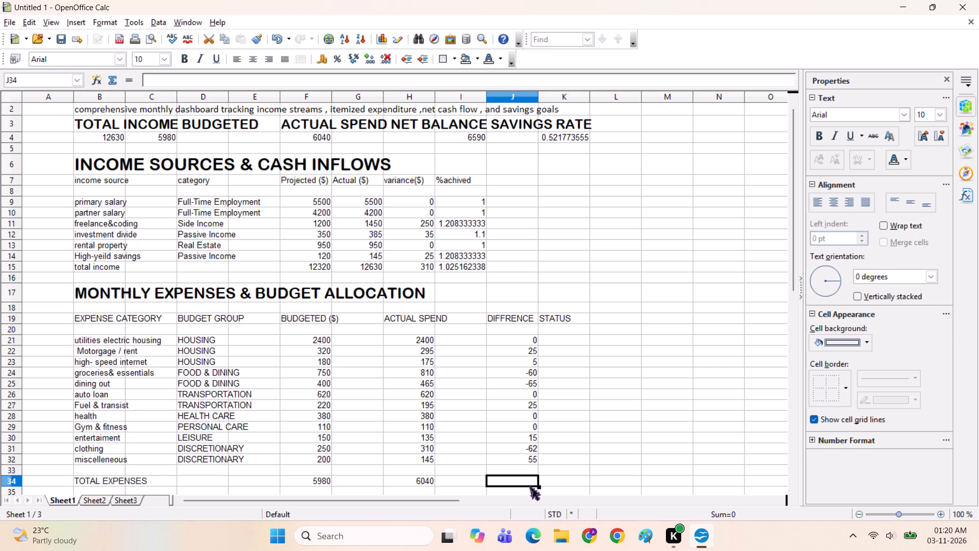
pyautogui.press('-')
pyautogui.write('88')
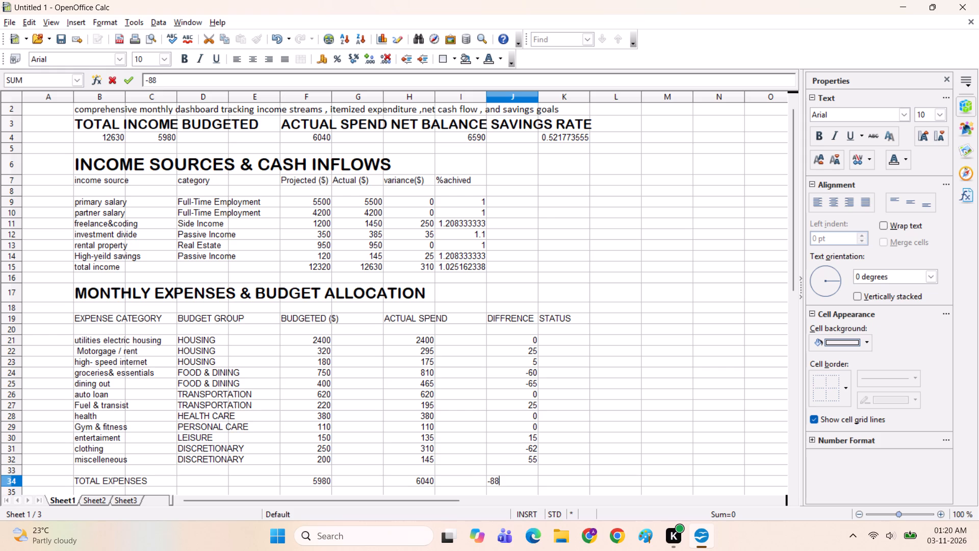
pyautogui.press('Right')
# Enter the first four statuses: ON TARGET in K21, UNDER BUDGET in K22 and K23, and OVER BUDGET in K24.
pyautogui.press('Up')
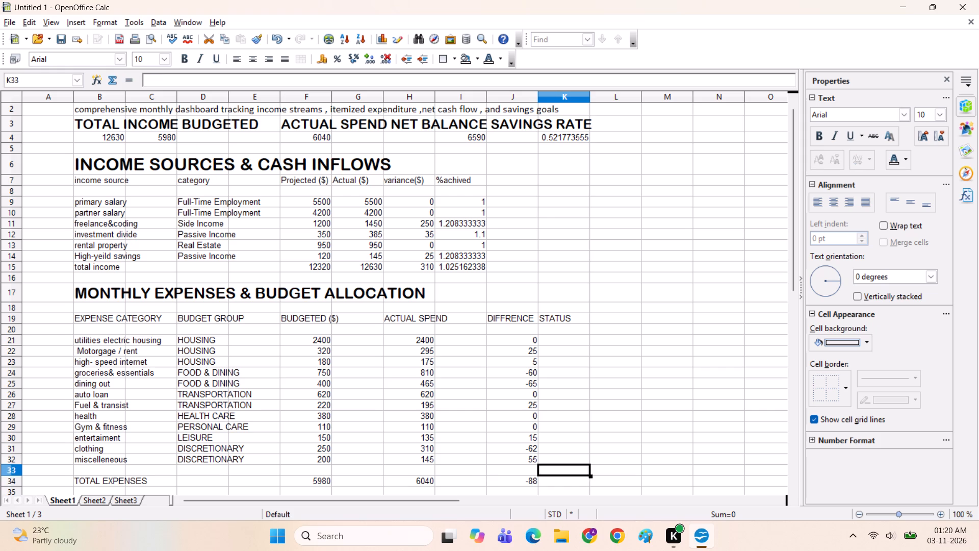
pyautogui.press('Up')
pyautogui.press('Up')
pyautogui.press('Up')
pyautogui.press('Up')
pyautogui.press('Up')
pyautogui.press('Up')
pyautogui.press('Up')
pyautogui.press('Up')
pyautogui.press('Up')
pyautogui.press('Up')
pyautogui.press('Up')
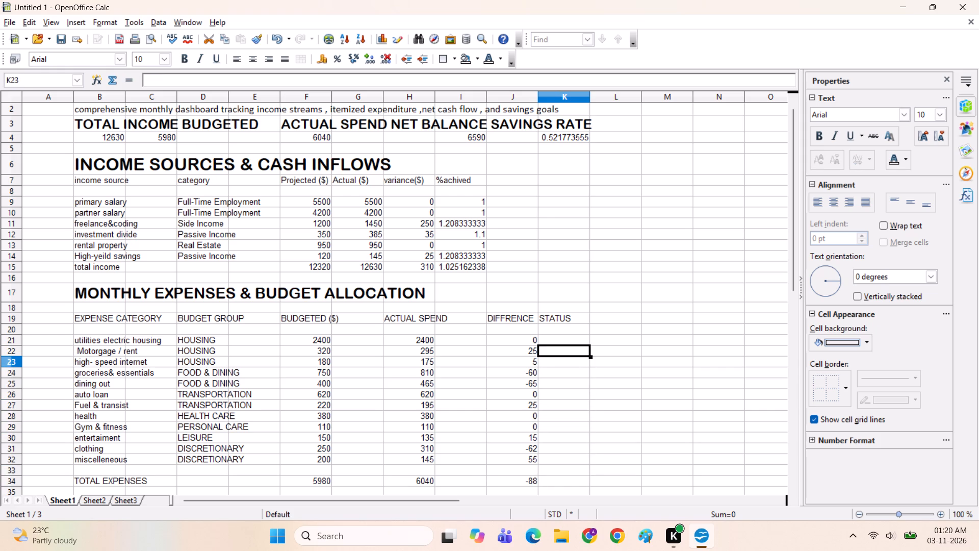
pyautogui.press('Up')
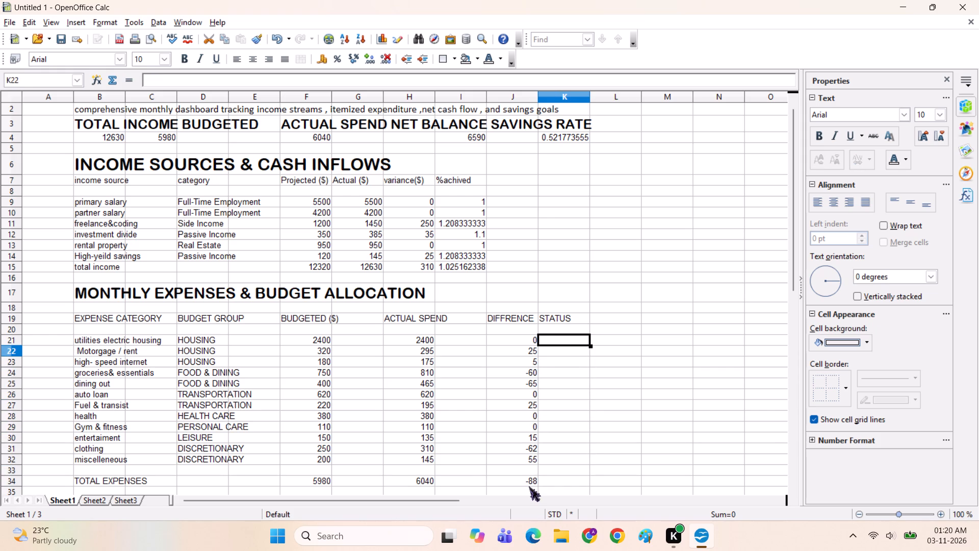
pyautogui.write('ON')
pyautogui.press('space')
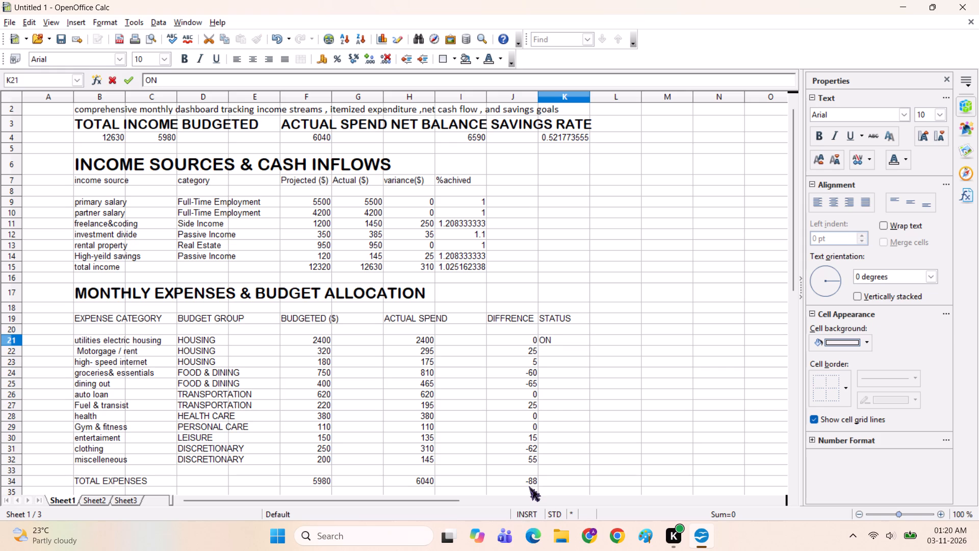
pyautogui.write('TA')
pyautogui.write('RGET')
pyautogui.press('Down')
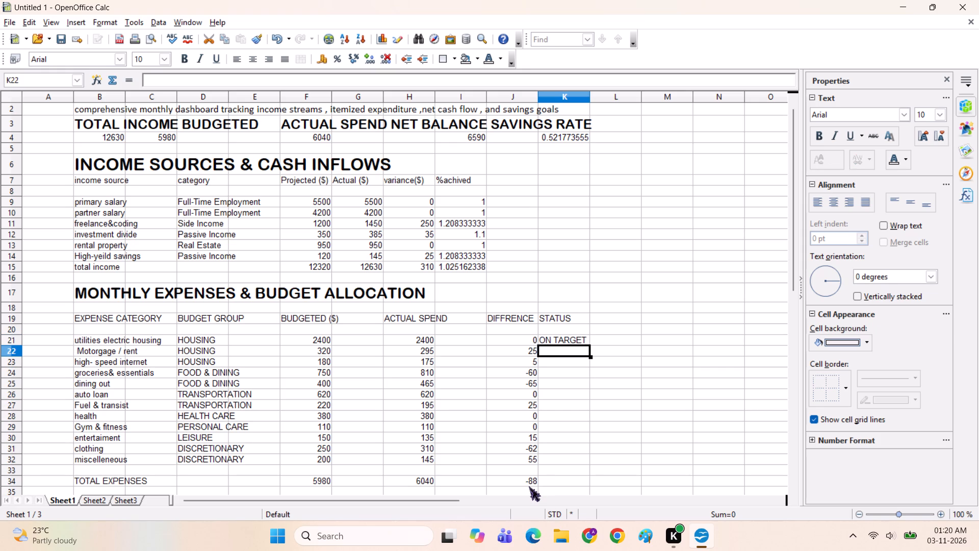
pyautogui.write('UNDER BUDGET')
pyautogui.press('Down')
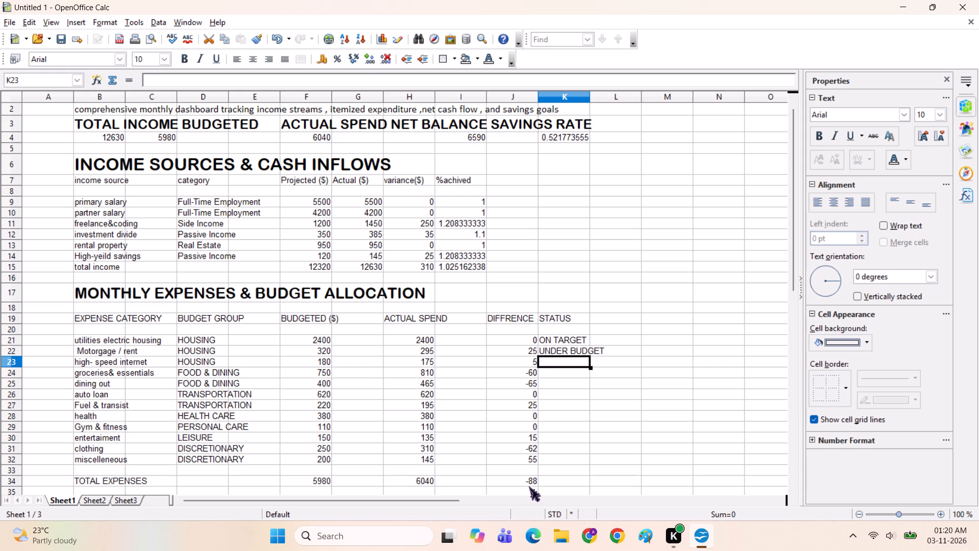
pyautogui.write('UNDER BUD')
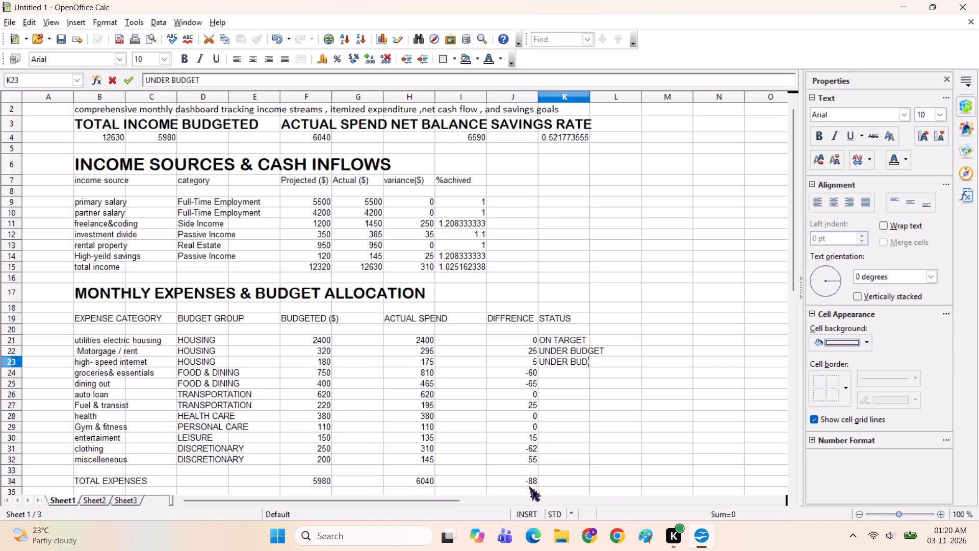
pyautogui.write('GET')
pyautogui.press('Down')
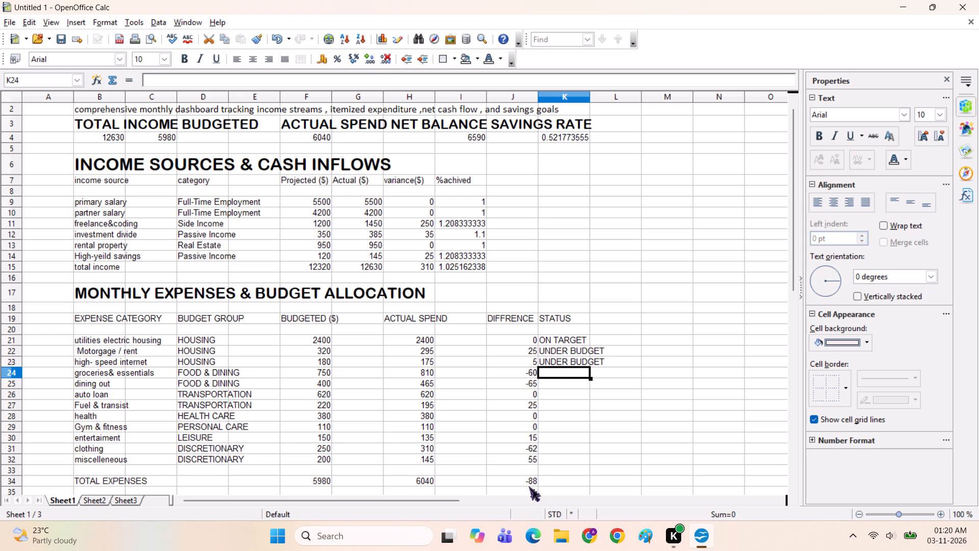
pyautogui.write('OVER BUDGET')
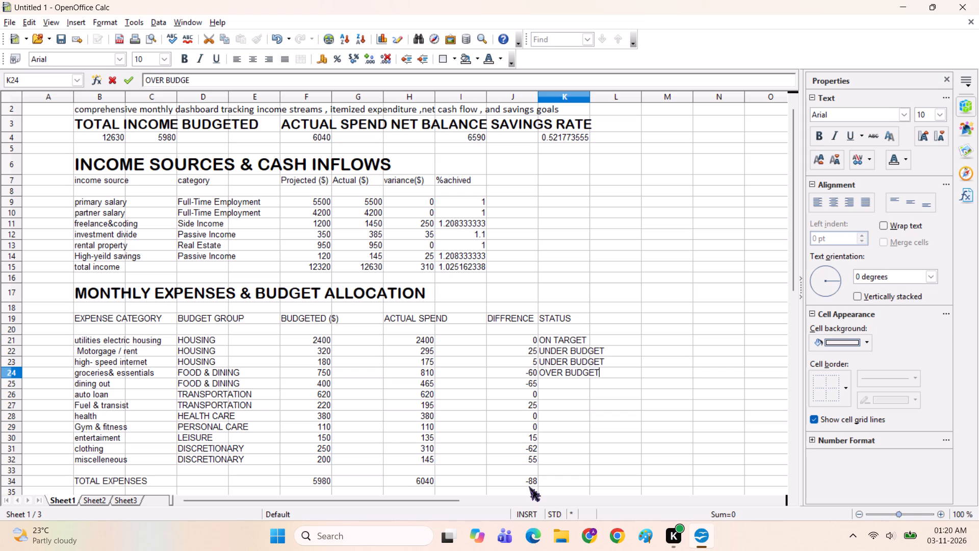
pyautogui.press('Down')
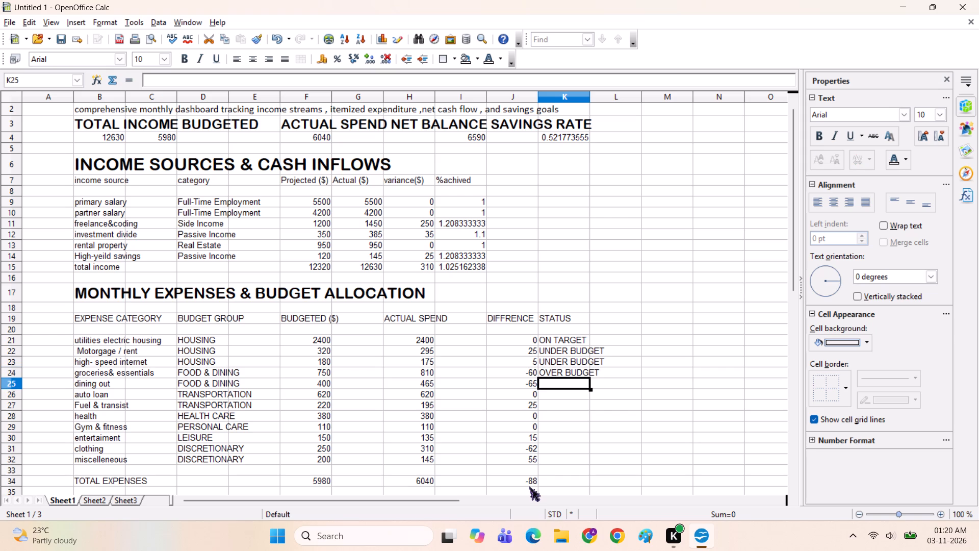
# Enter the statuses OVER BUDGET in K25, ON TARGET in K26 and UNDER TARGET in K27.
pyautogui.press('o')
pyautogui.write('VER BUDGET')
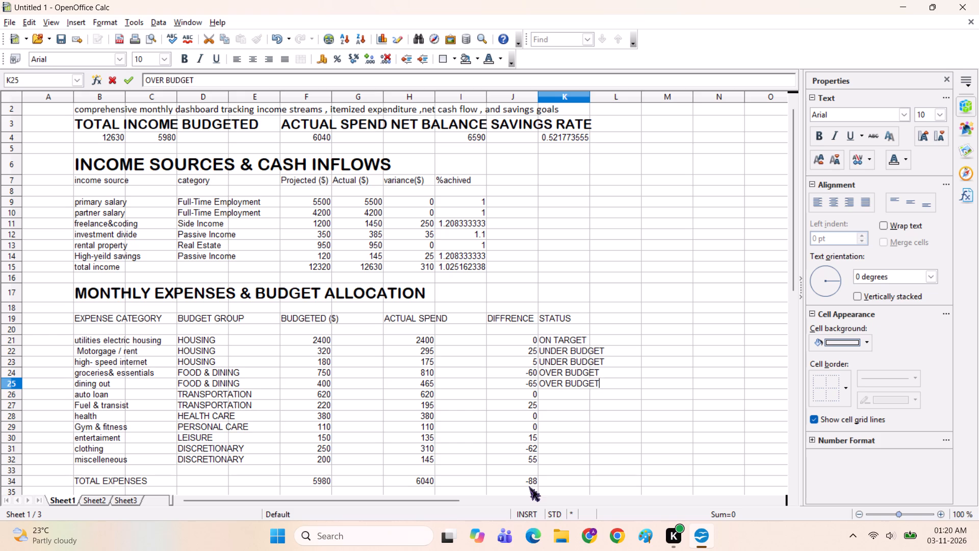
pyautogui.press('Down')
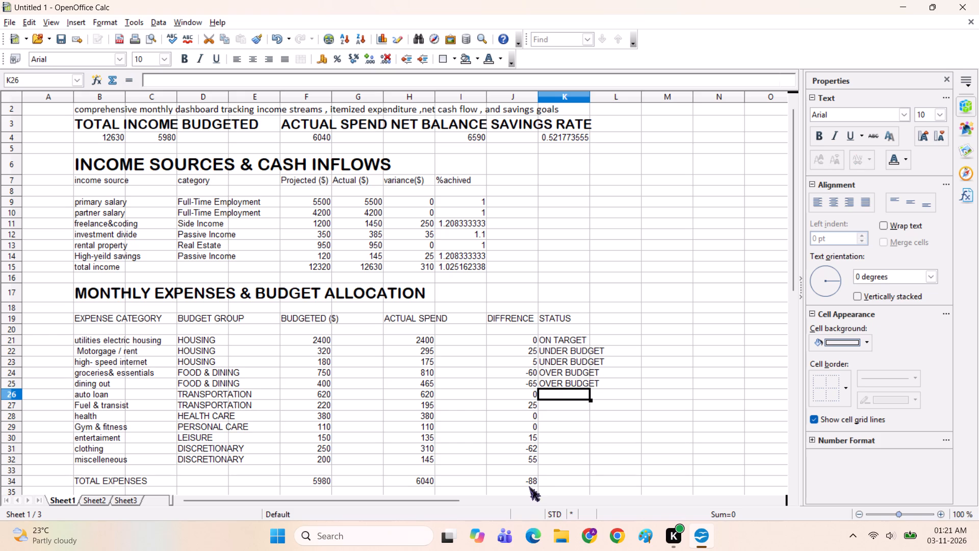
pyautogui.write('ON TARGET')
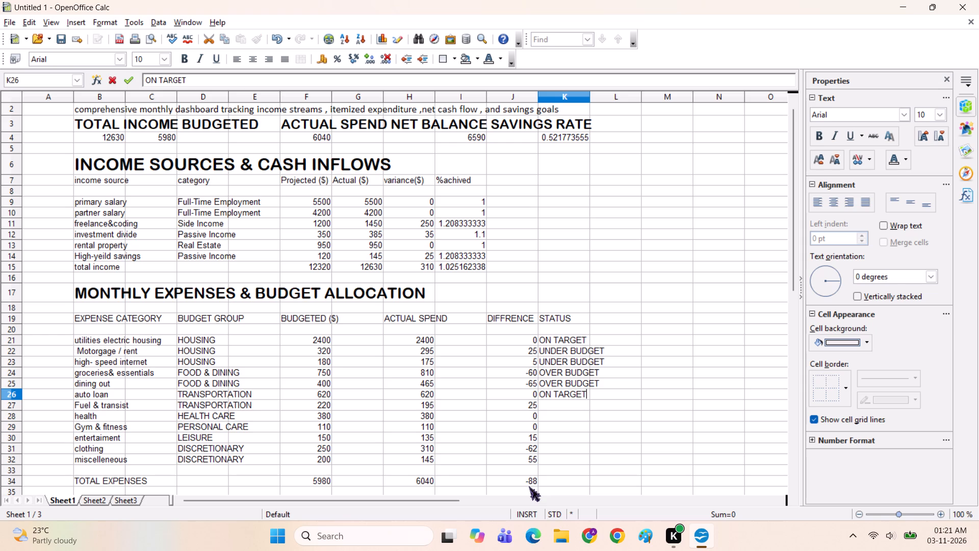
pyautogui.press('Down')
pyautogui.write('UNDER TARGET')
pyautogui.press('Down')
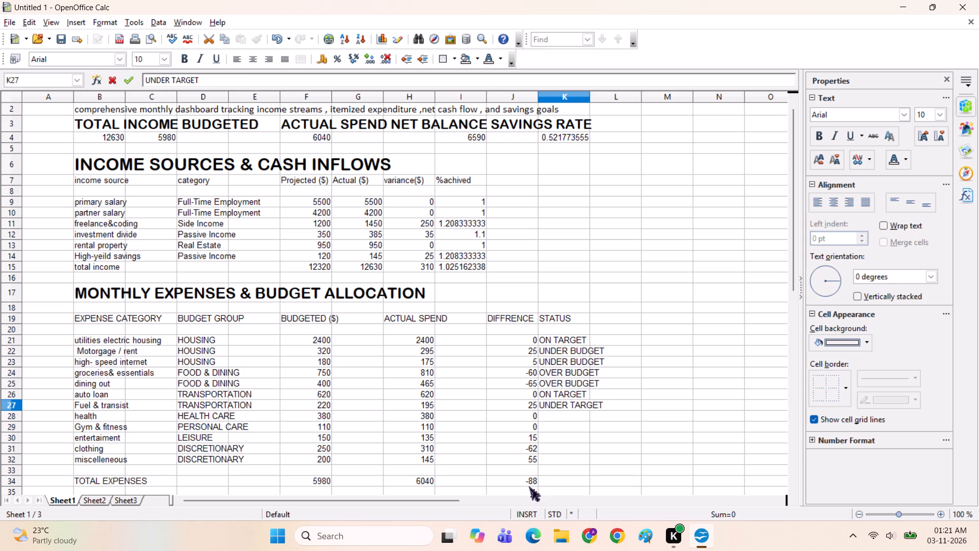
# Enter ON TARGET as the status for the health and gym & fitness rows in K28 and K29.
pyautogui.press('o')
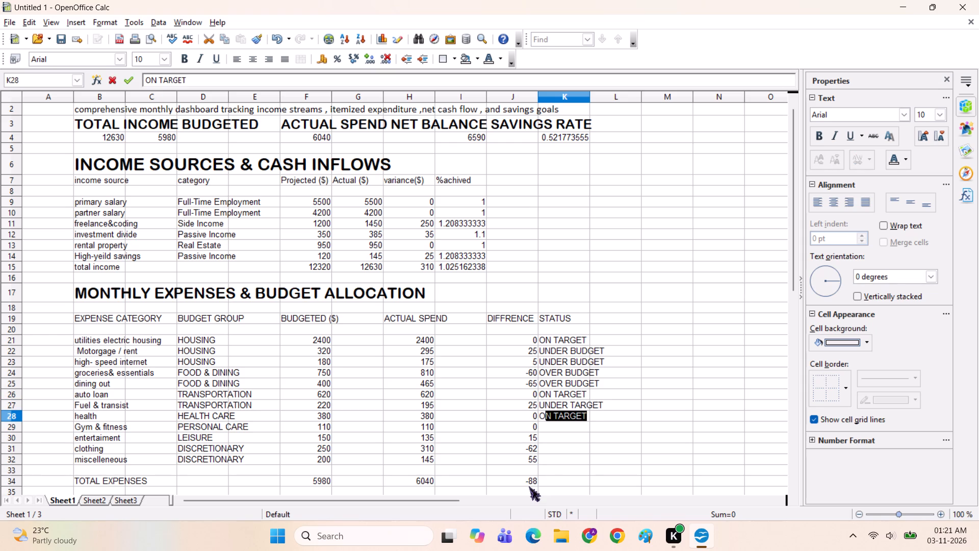
pyautogui.write('N TARGAT')
pyautogui.press('space')
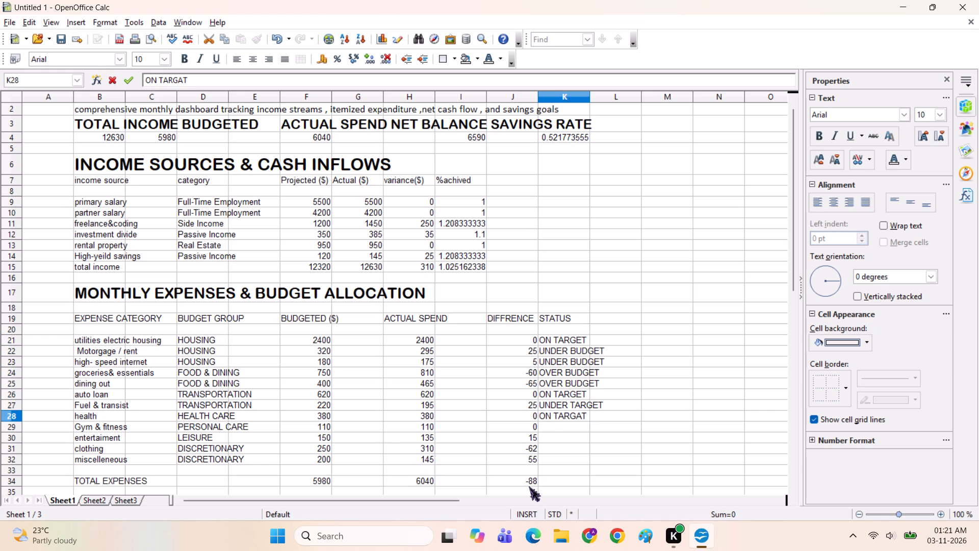
pyautogui.press('BackSpace')
pyautogui.press('BackSpace')
pyautogui.press('BackSpace')
pyautogui.press('e')
pyautogui.write('T')
pyautogui.press('space')
pyautogui.press('Down')
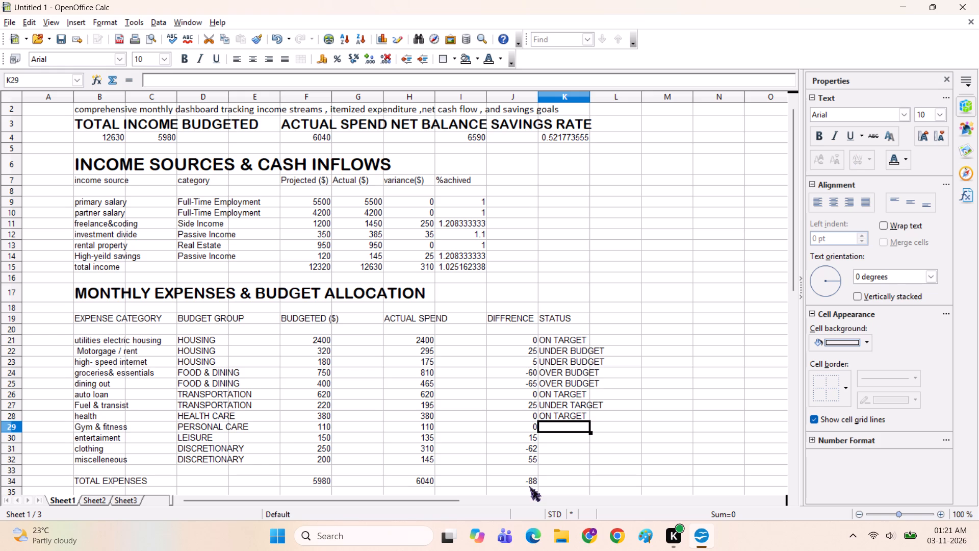
pyautogui.press('o')
pyautogui.write('N TARGET')
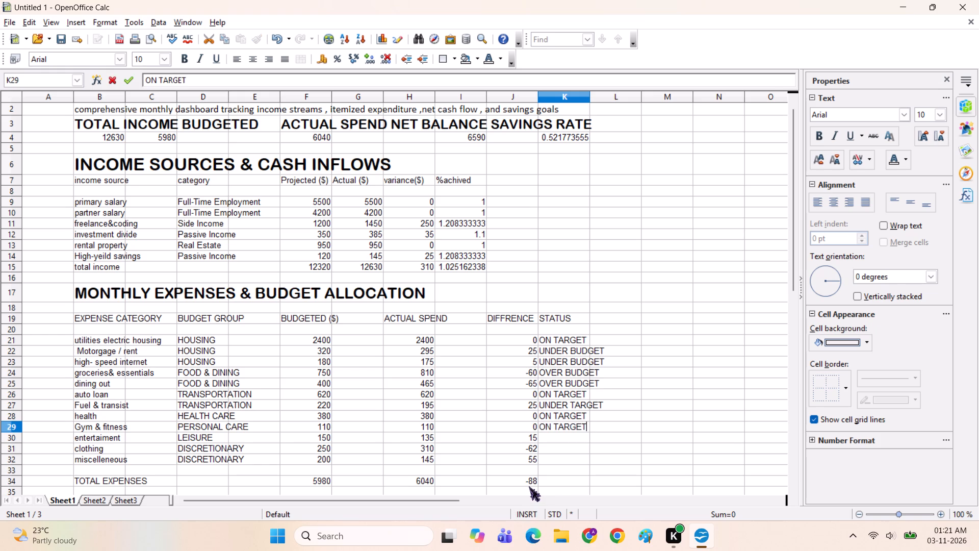
pyautogui.press('Down')
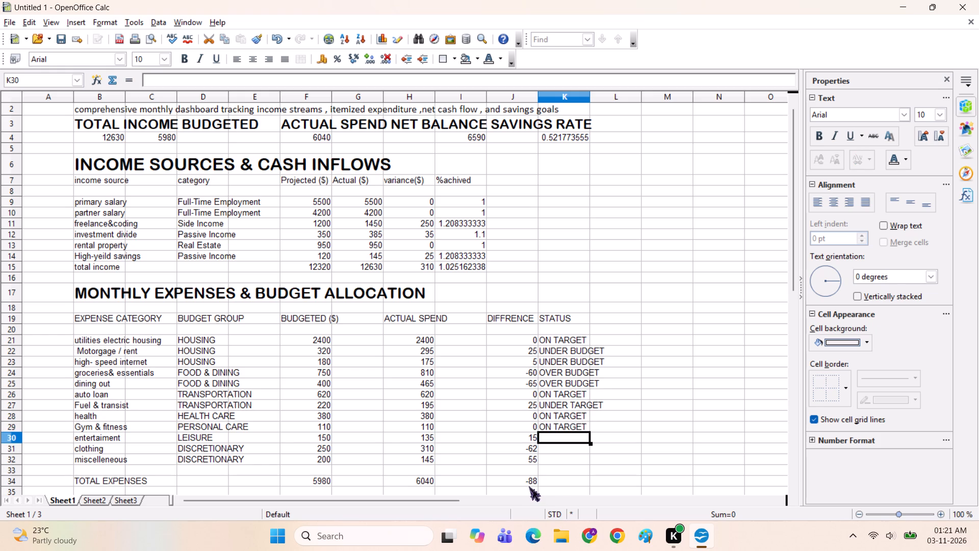
# Enter the statuses UNDER BUDGET in K30 for entertainment and OVER BUDGET in K31 for clothing.
pyautogui.write('UNDER')
pyautogui.press('space')
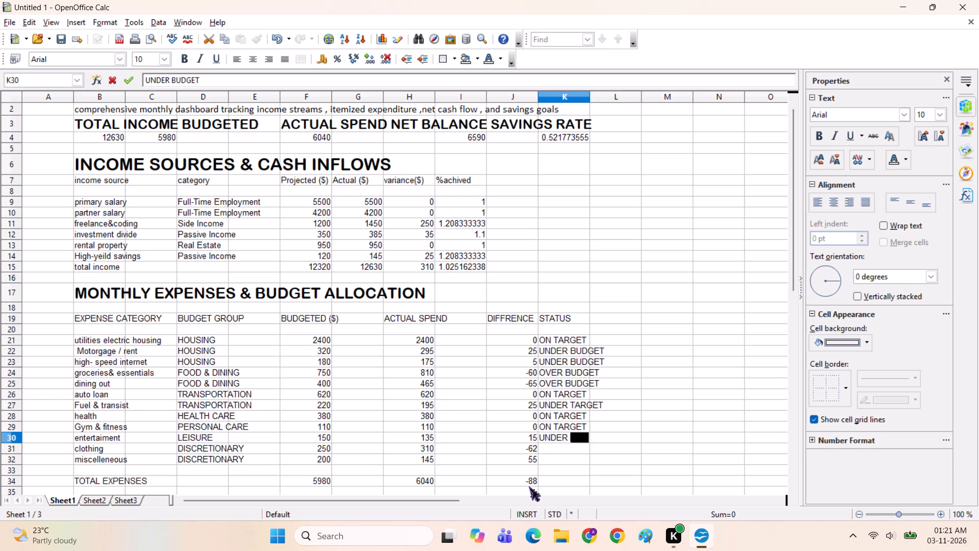
pyautogui.write('BUDGET')
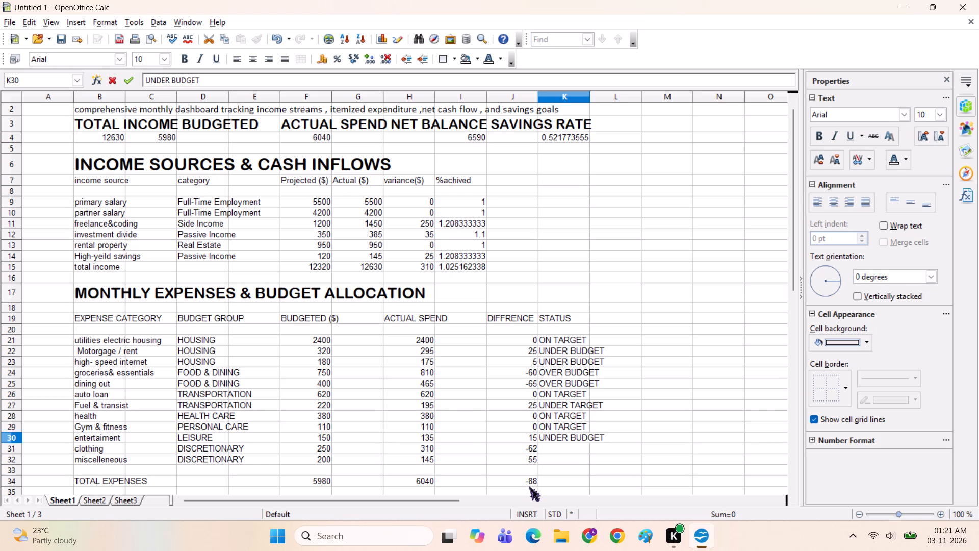
pyautogui.press('Down')
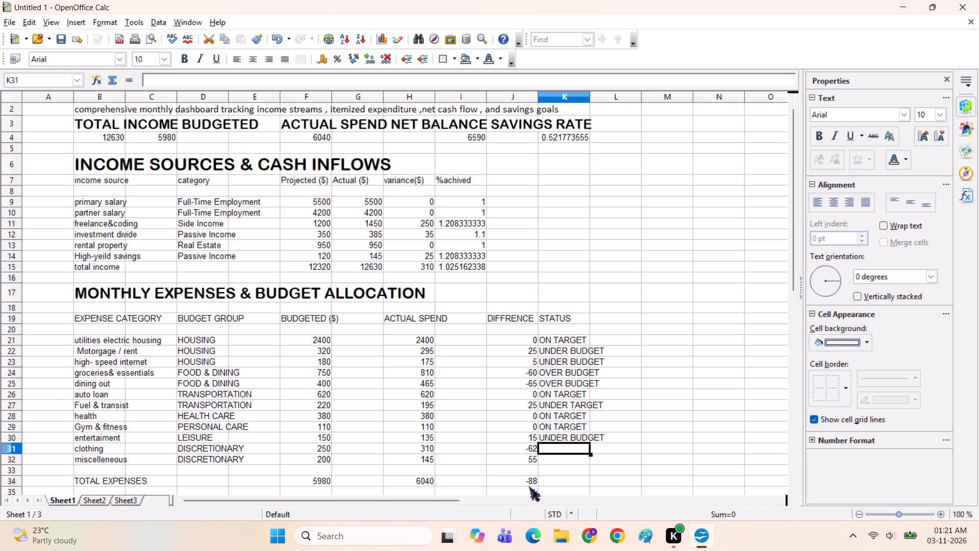
pyautogui.press('o')
pyautogui.write('VER BUDGET')
pyautogui.press('space')
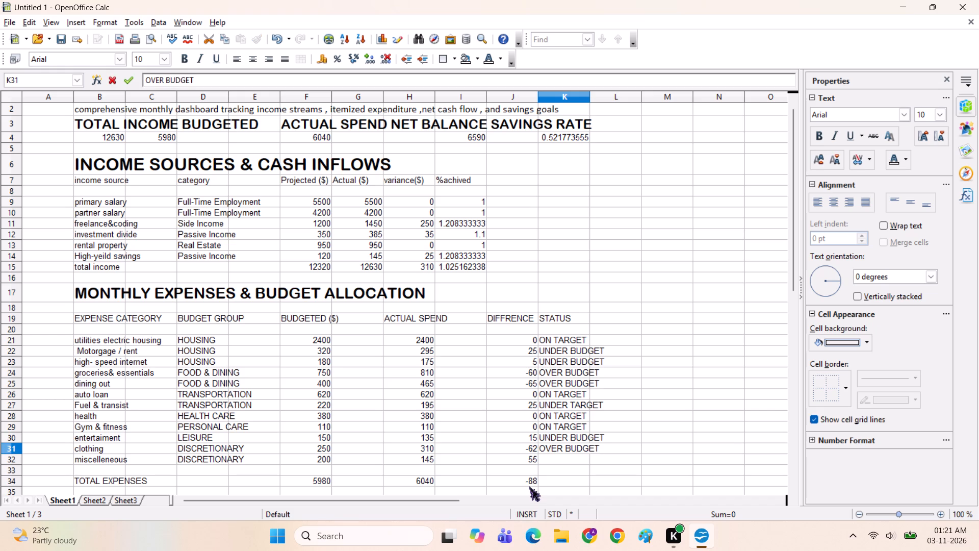
pyautogui.press('Down')
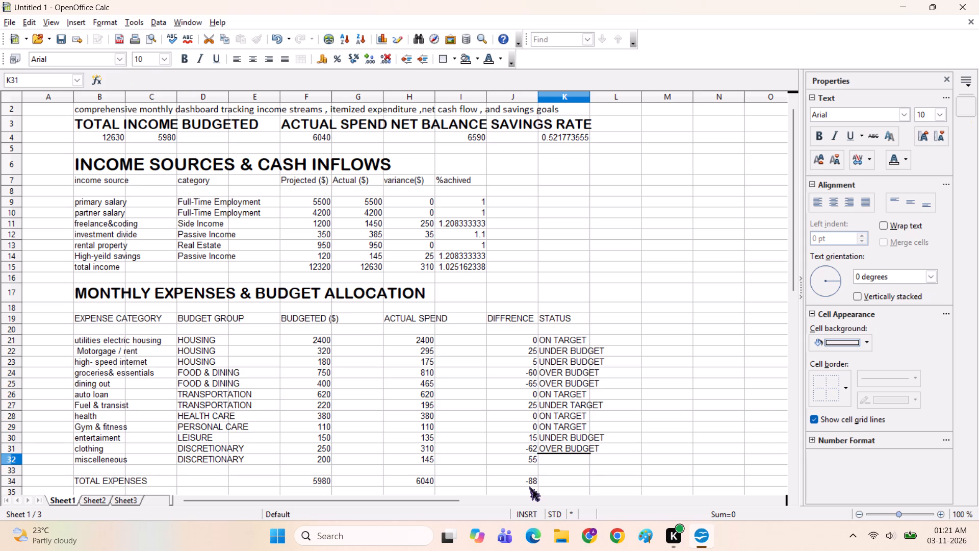
# Enter UNDER BUDGET in K32 for the miscellaneous row and OVER BUGTED in K34 for TOTAL EXPENSES.
pyautogui.write('UNDER')
pyautogui.press('space')
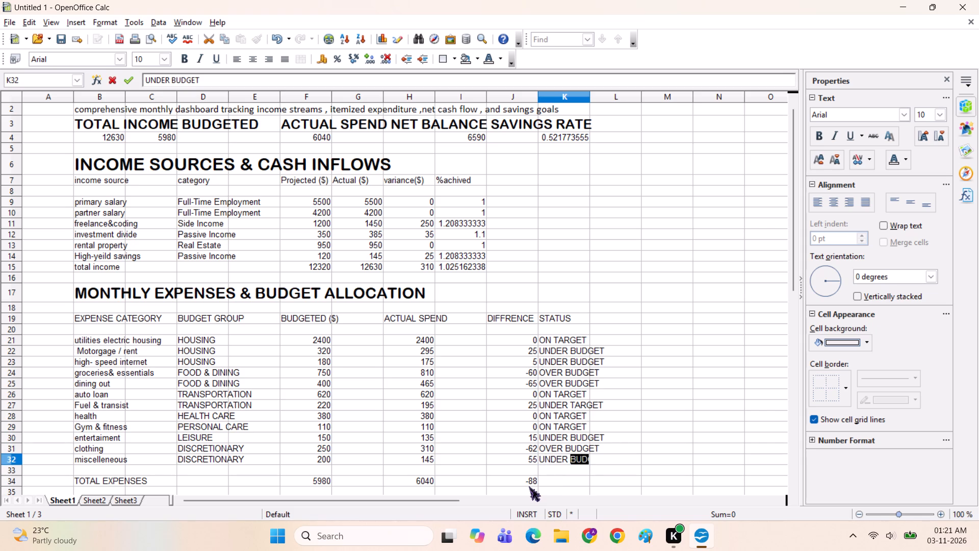
pyautogui.write('BUIDGET')
pyautogui.press('BackSpace')
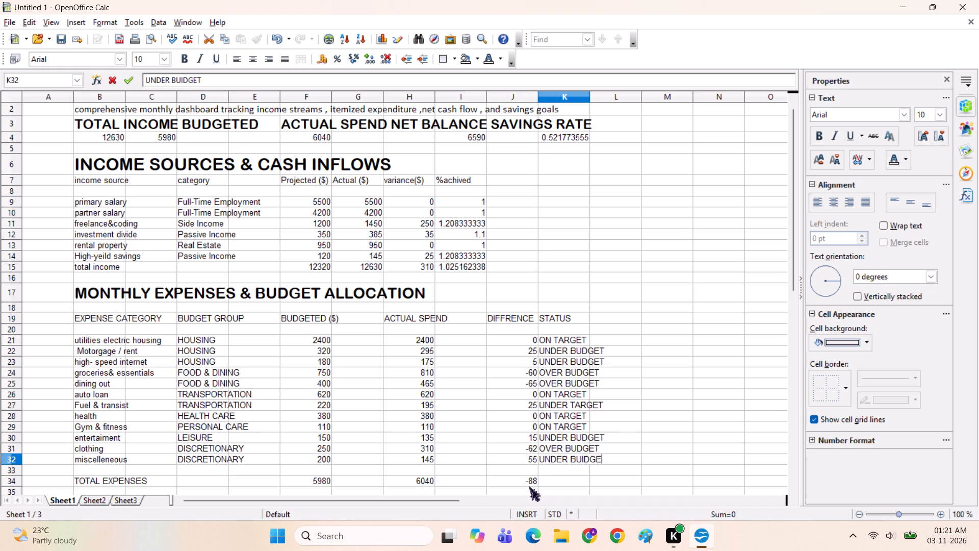
pyautogui.press('BackSpace')
pyautogui.press('BackSpace')
pyautogui.press('BackSpace')
pyautogui.press('BackSpace')
pyautogui.write('DGET')
pyautogui.press('Down')
pyautogui.press('Down')
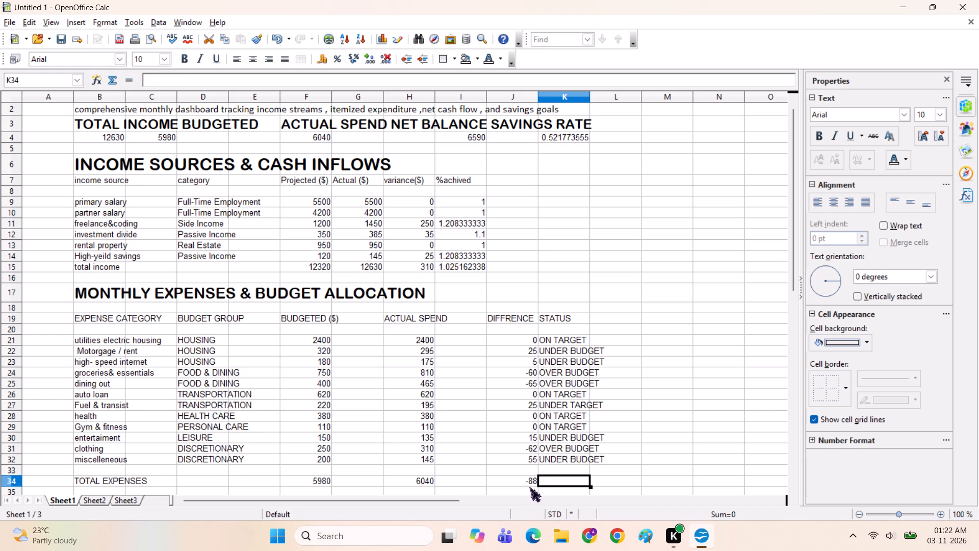
pyautogui.write('OVER BU')
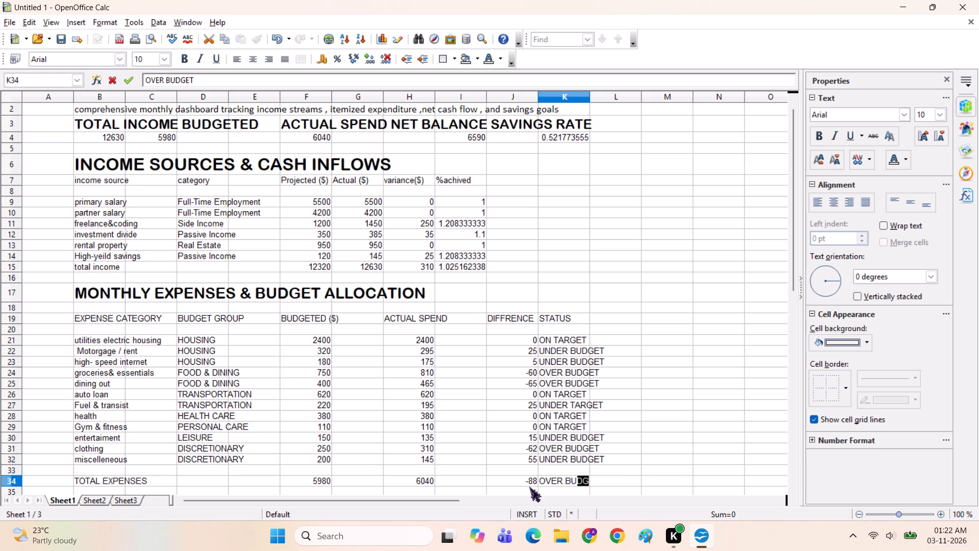
pyautogui.write('GTED')
# Move the STATUS block from K19:L34 one column over by cutting it and pasting it at L19.
pyautogui.click(541, 316)
pyautogui.moveTo(539, 315); pyautogui.dragTo(544, 329)
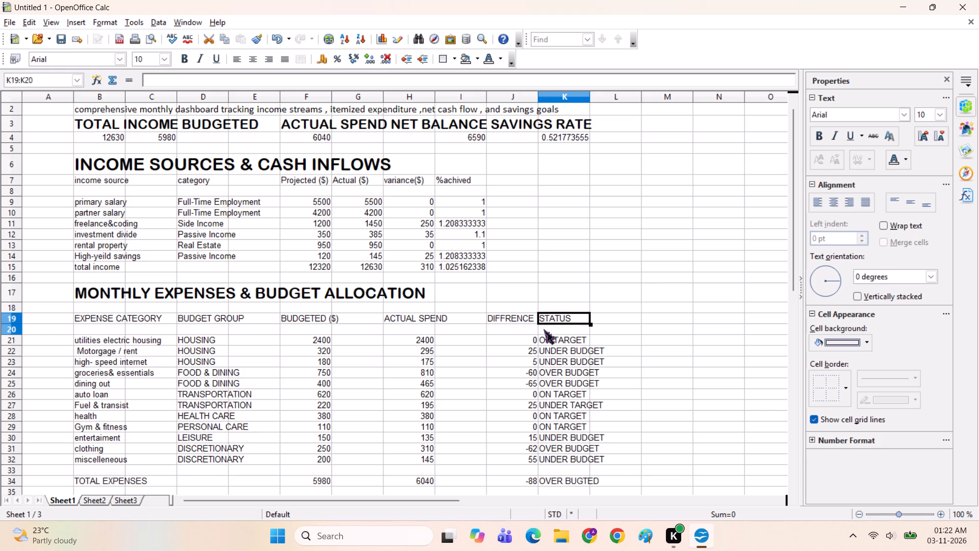
pyautogui.moveTo(544, 329); pyautogui.dragTo(590, 481)
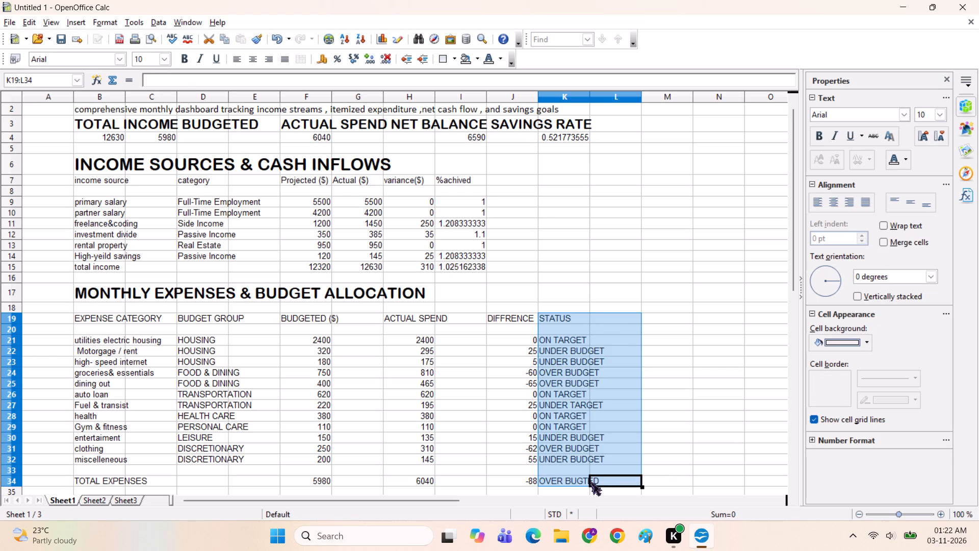
pyautogui.rightClick(567, 342)
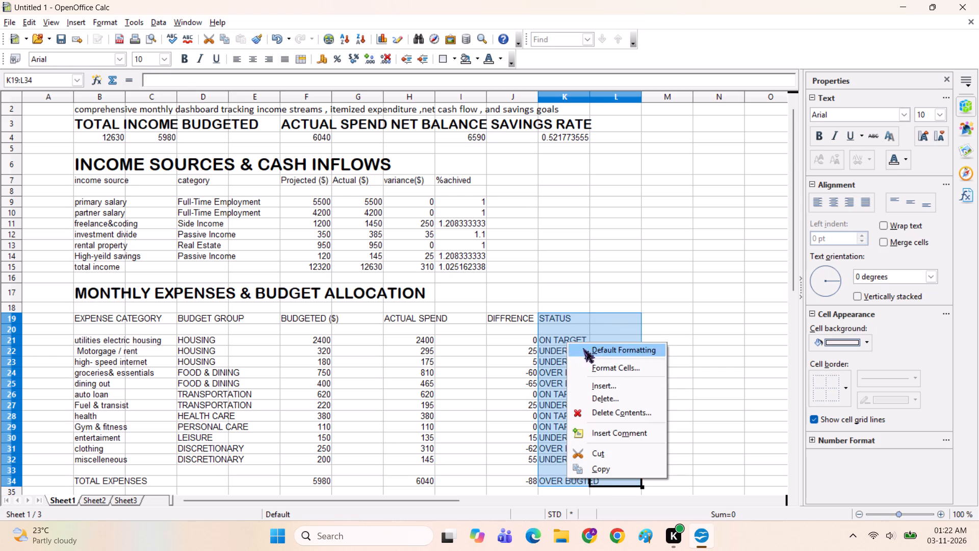
pyautogui.click(628, 450)
pyautogui.click(620, 320)
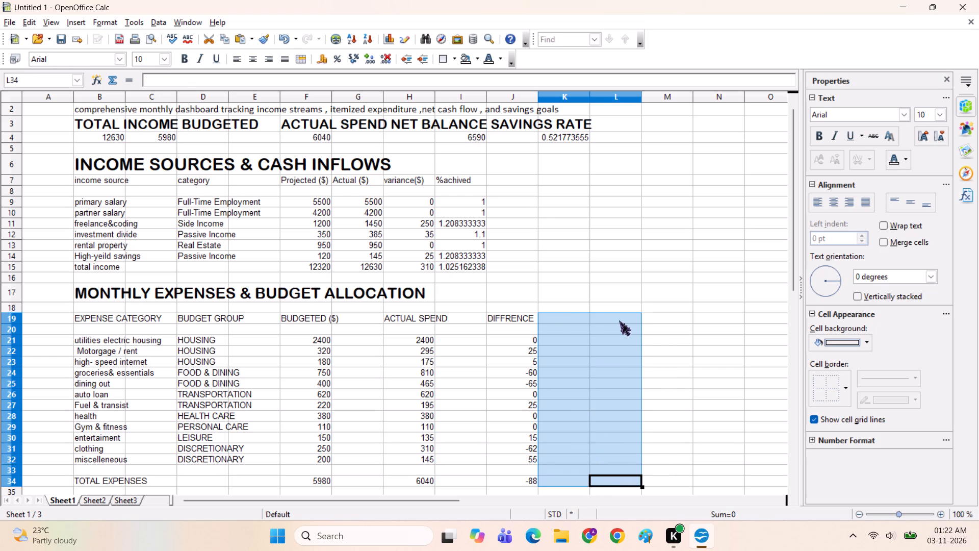
pyautogui.rightClick(620, 320)
pyautogui.click(677, 466)
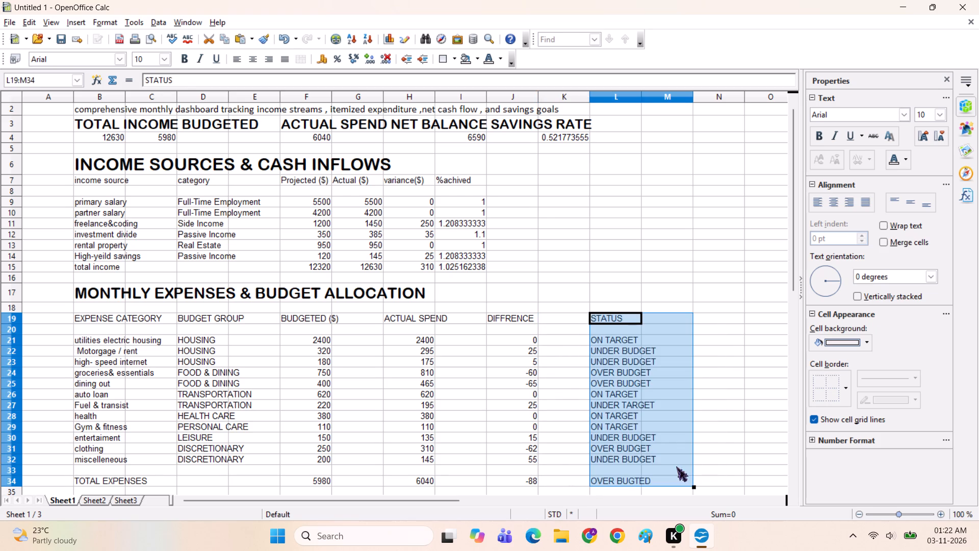
pyautogui.click(685, 286)
# Review the whole sheet, from the tracker title and income table through the TOTAL EXPENSES row.
pyautogui.scroll(-1, 441, 283)
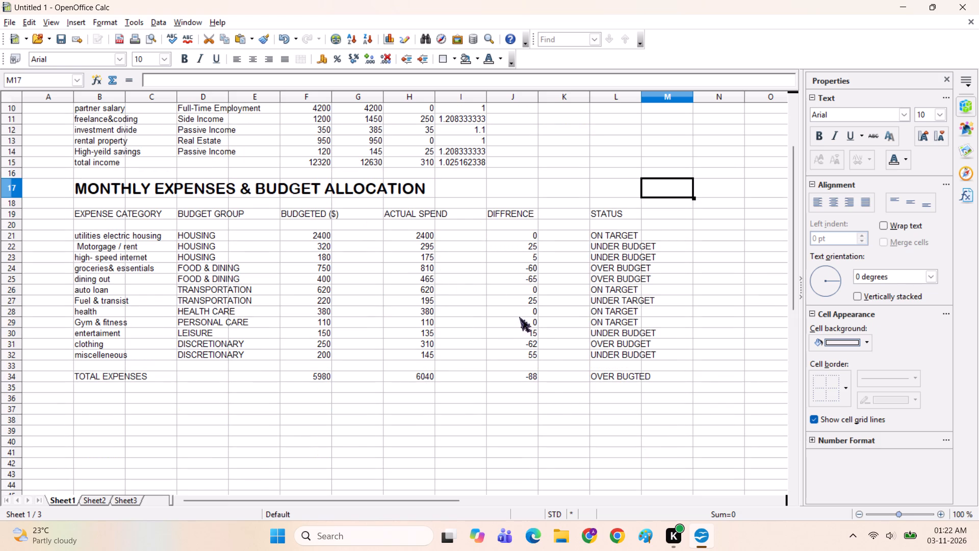
pyautogui.click(516, 418)
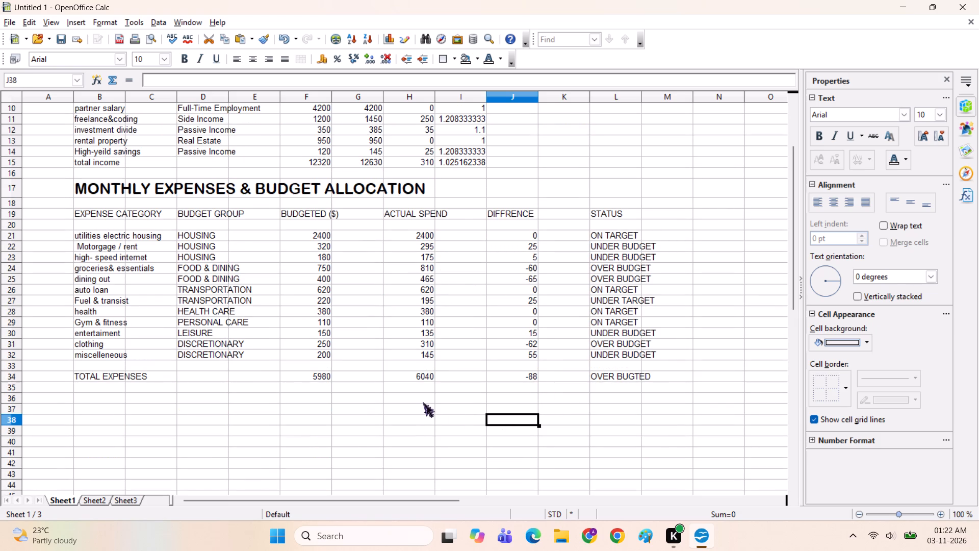
pyautogui.scroll(3, 409, 402)
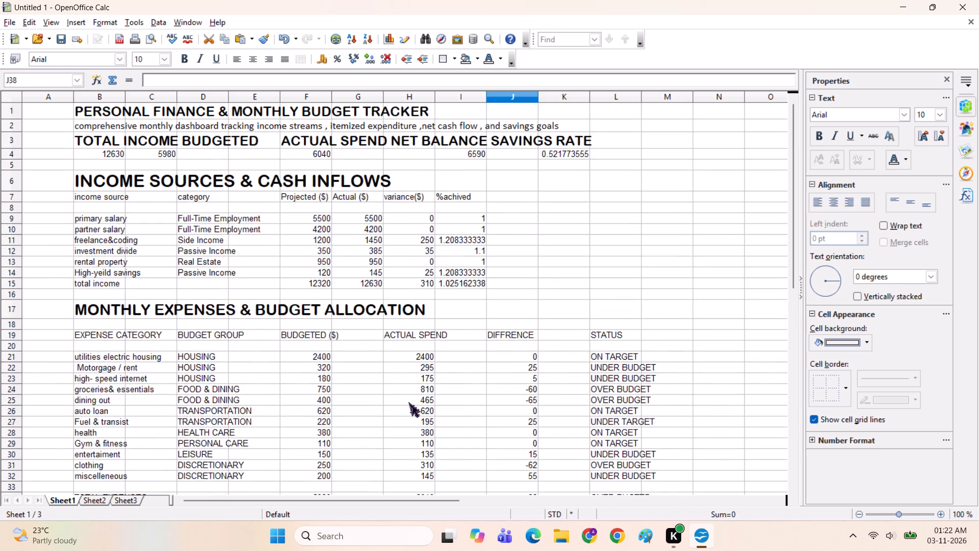
pyautogui.scroll(-1, 407, 404)
pyautogui.scroll(1, 407, 404)
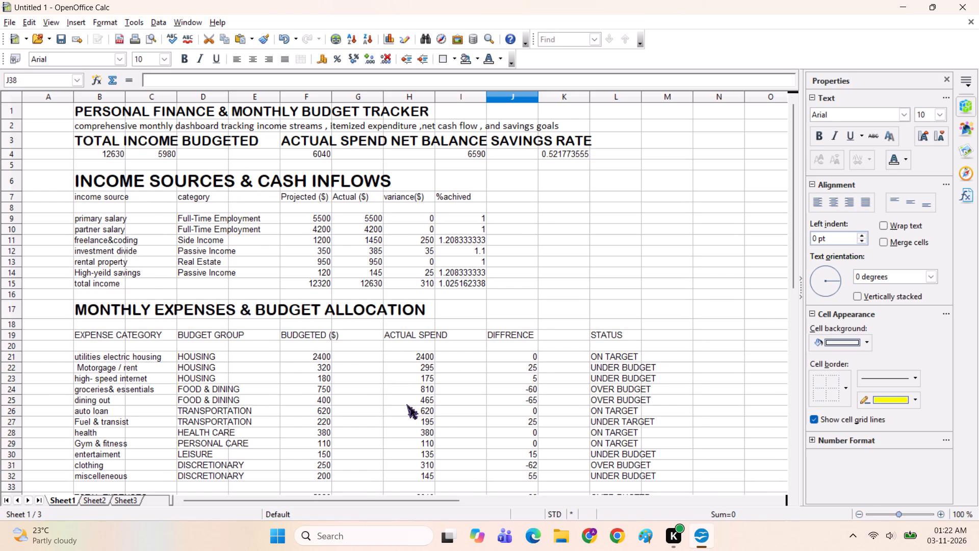
pyautogui.scroll(-5, 437, 395)
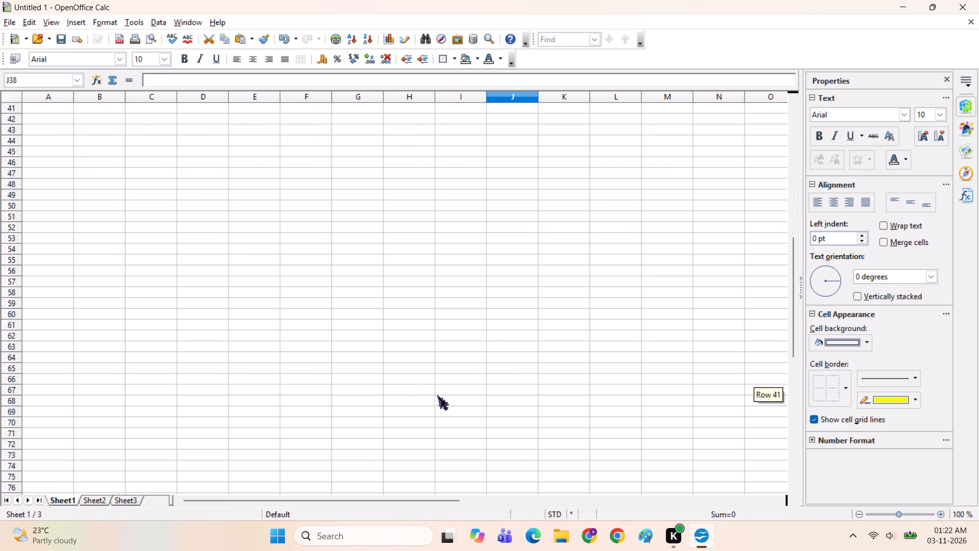
pyautogui.scroll(5, 437, 395)
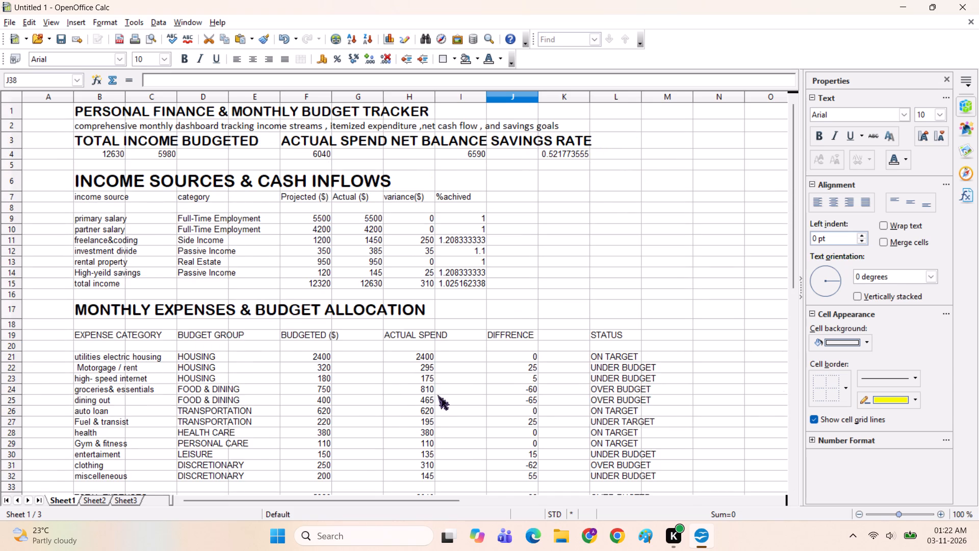
pyautogui.scroll(3, 439, 394)
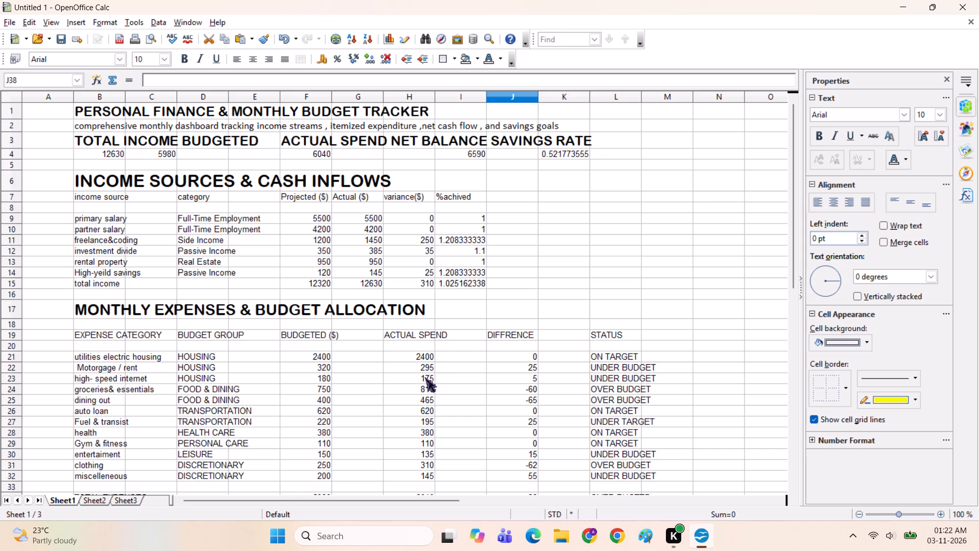
pyautogui.scroll(-1, 421, 381)
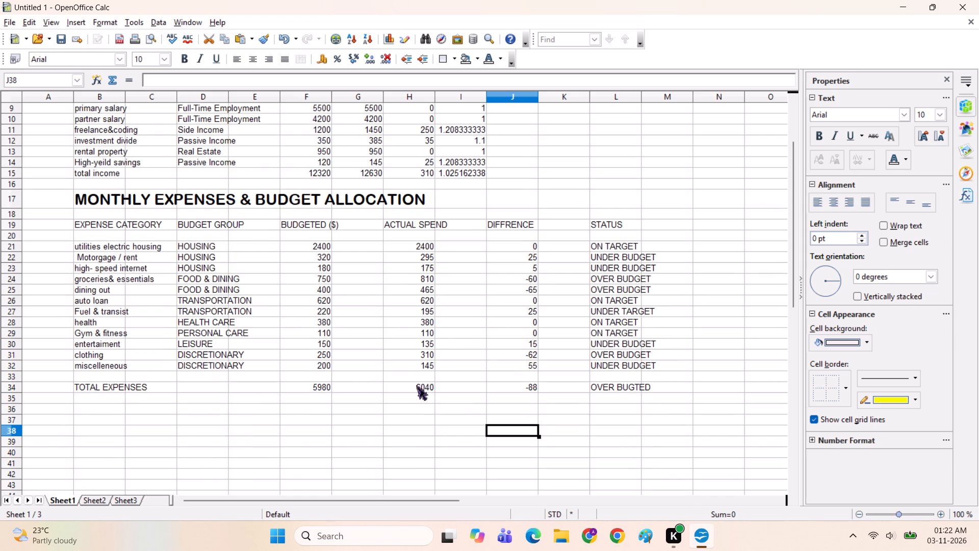
pyautogui.scroll(1, 417, 385)
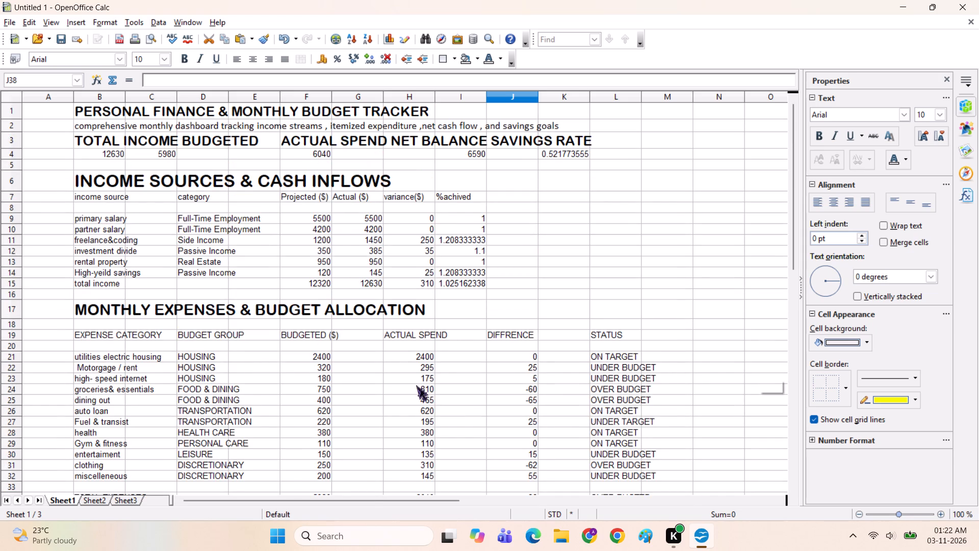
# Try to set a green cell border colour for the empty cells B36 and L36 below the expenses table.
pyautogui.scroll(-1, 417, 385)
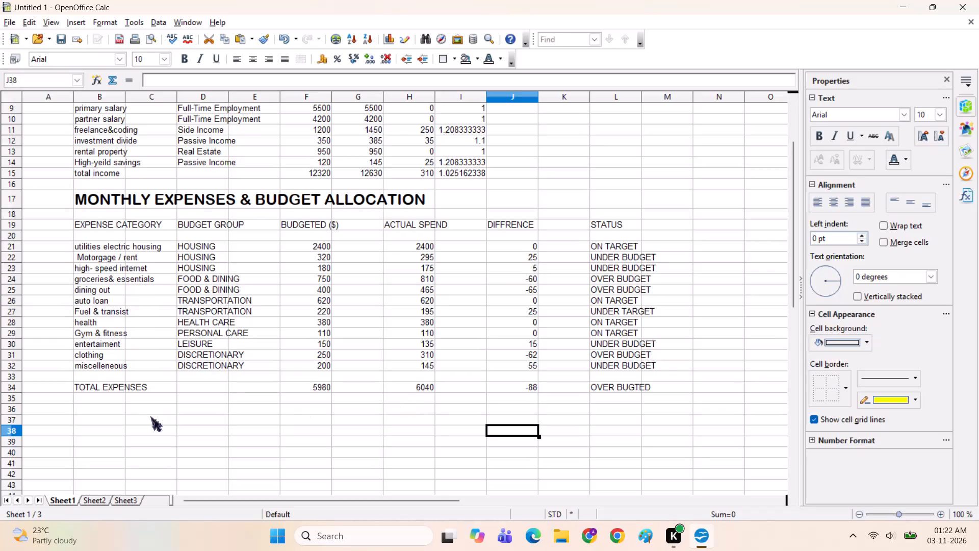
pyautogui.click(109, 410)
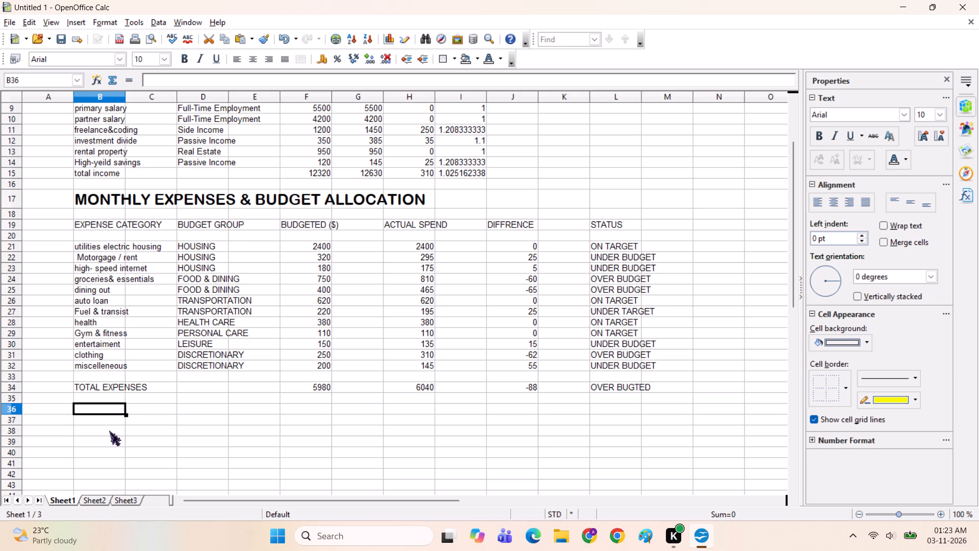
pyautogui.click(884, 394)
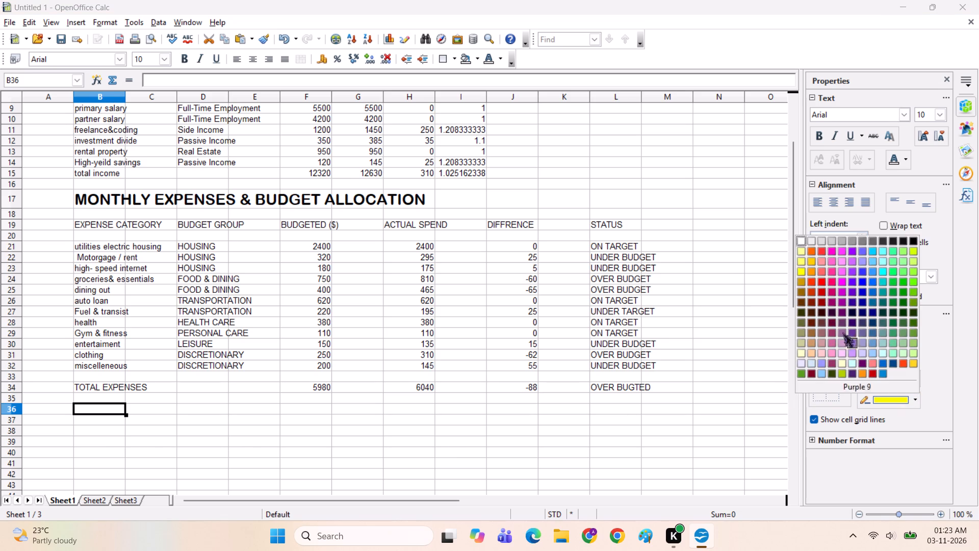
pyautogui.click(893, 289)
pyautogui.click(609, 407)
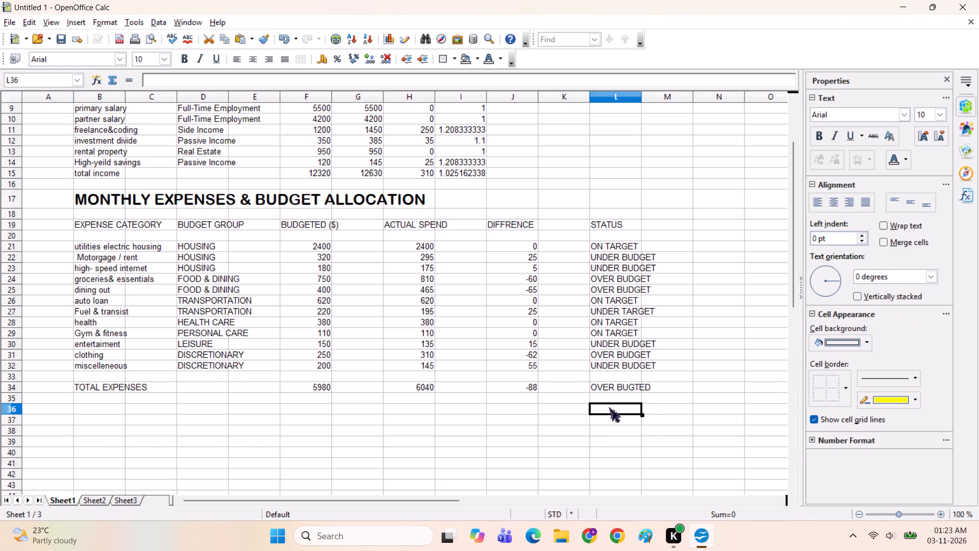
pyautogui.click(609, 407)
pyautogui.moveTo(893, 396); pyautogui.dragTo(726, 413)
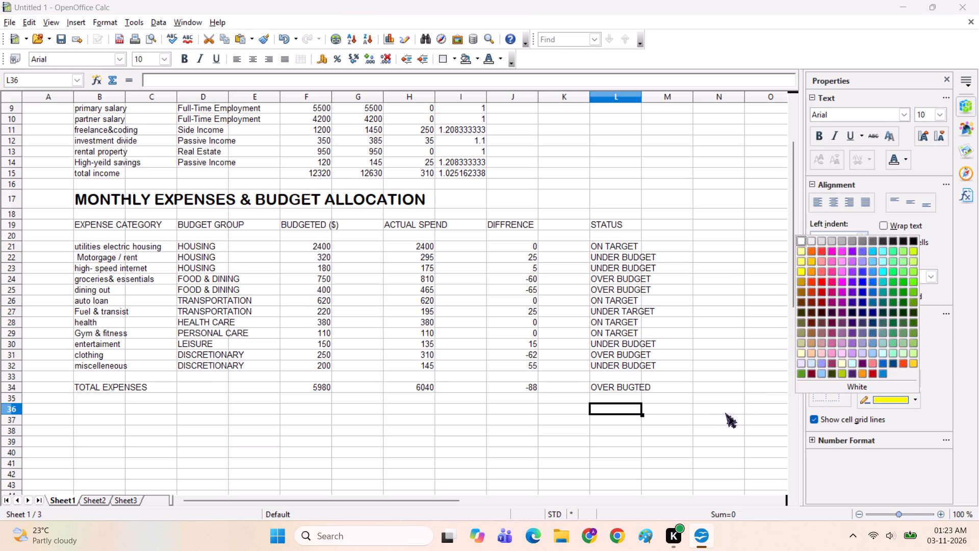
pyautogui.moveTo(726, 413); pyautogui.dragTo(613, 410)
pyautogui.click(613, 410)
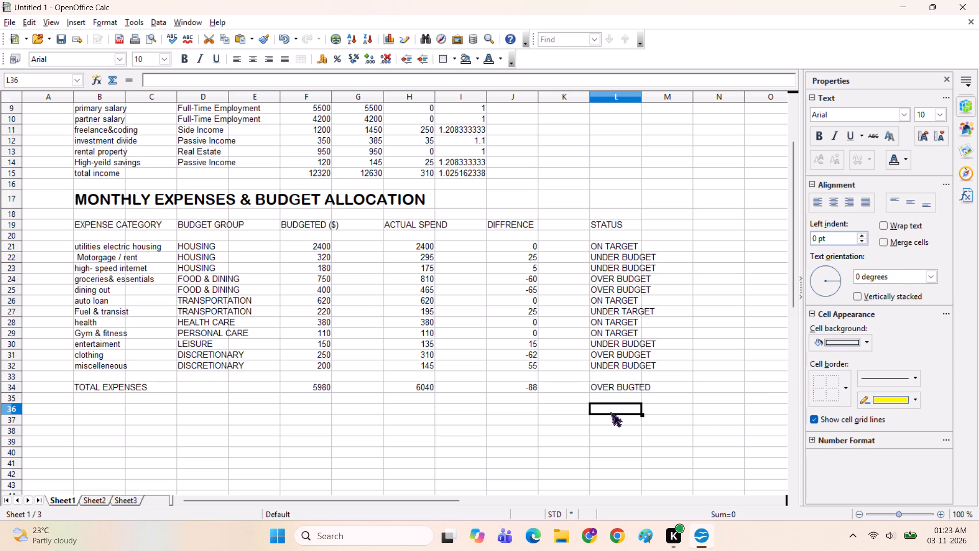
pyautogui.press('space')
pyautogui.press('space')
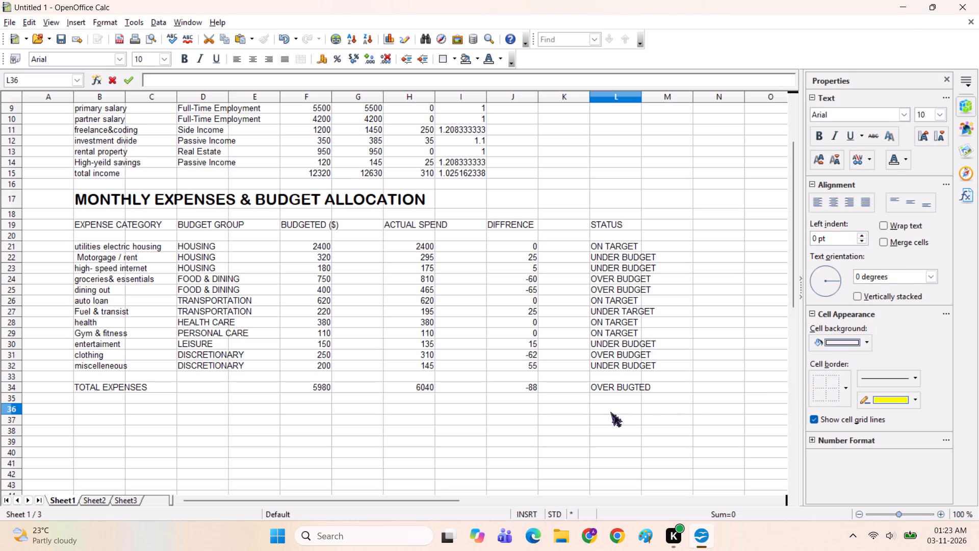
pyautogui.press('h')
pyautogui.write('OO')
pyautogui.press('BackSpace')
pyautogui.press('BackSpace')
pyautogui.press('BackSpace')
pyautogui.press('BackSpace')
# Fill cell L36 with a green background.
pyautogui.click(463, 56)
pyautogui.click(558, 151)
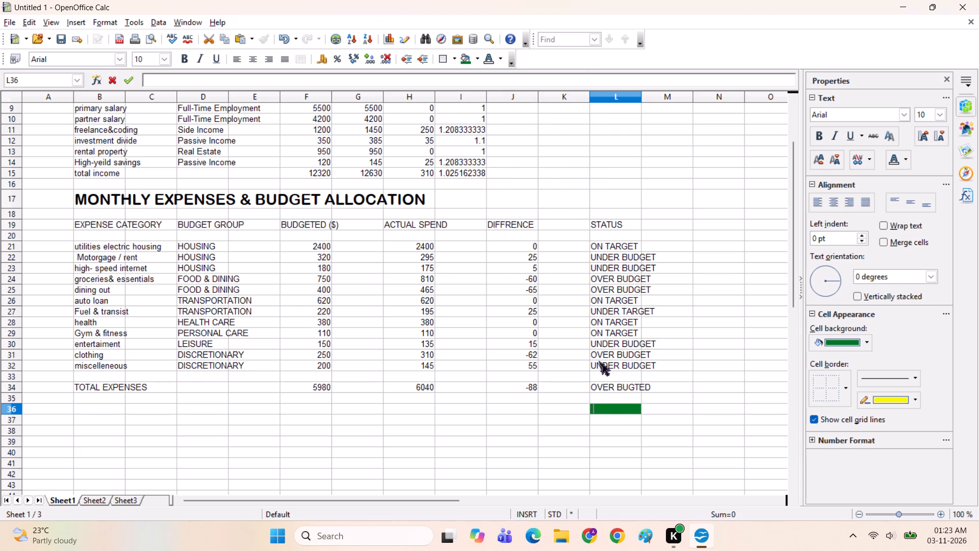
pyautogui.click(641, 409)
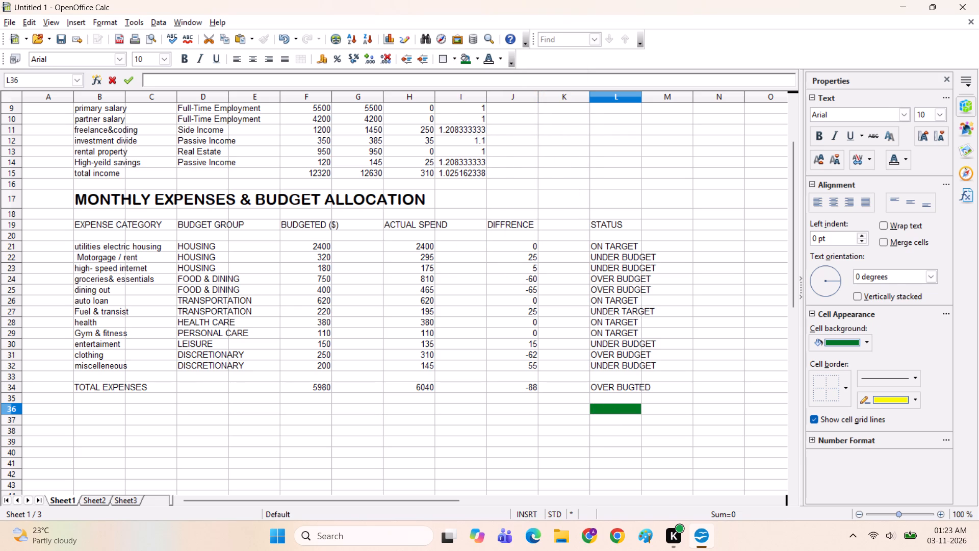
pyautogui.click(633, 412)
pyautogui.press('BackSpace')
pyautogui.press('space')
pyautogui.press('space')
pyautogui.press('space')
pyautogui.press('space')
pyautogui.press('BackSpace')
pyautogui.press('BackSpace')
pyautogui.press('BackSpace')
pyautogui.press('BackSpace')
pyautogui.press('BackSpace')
# Set the background of cell L36 to dark green.
pyautogui.click(866, 345)
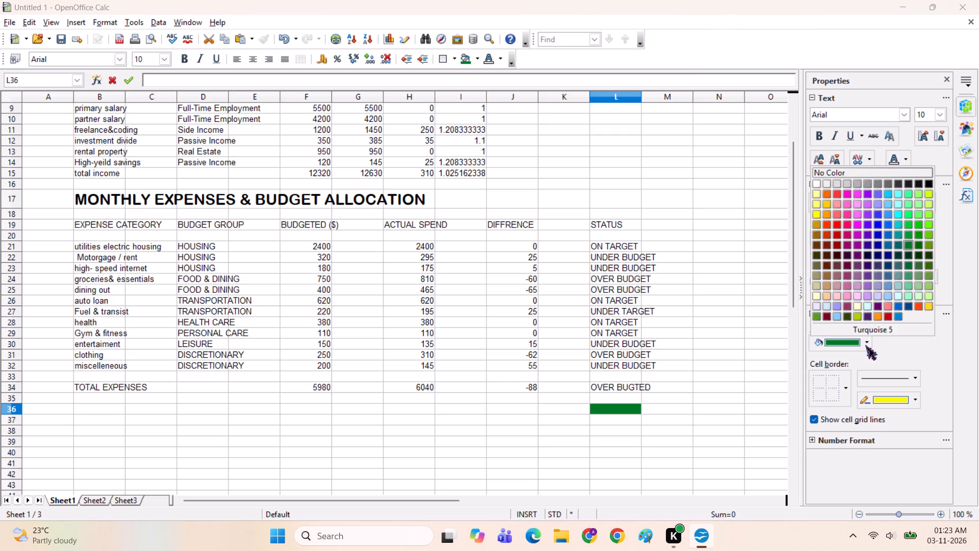
pyautogui.click(916, 246)
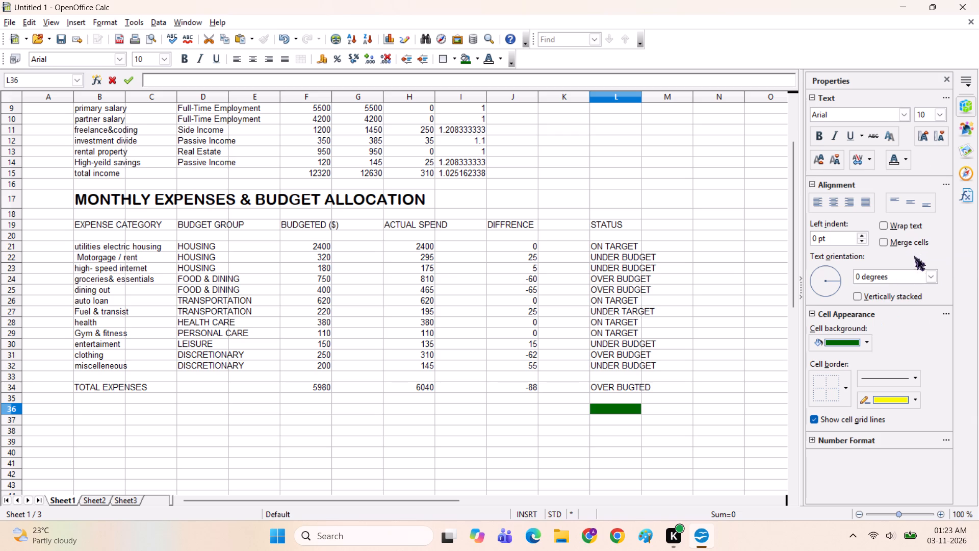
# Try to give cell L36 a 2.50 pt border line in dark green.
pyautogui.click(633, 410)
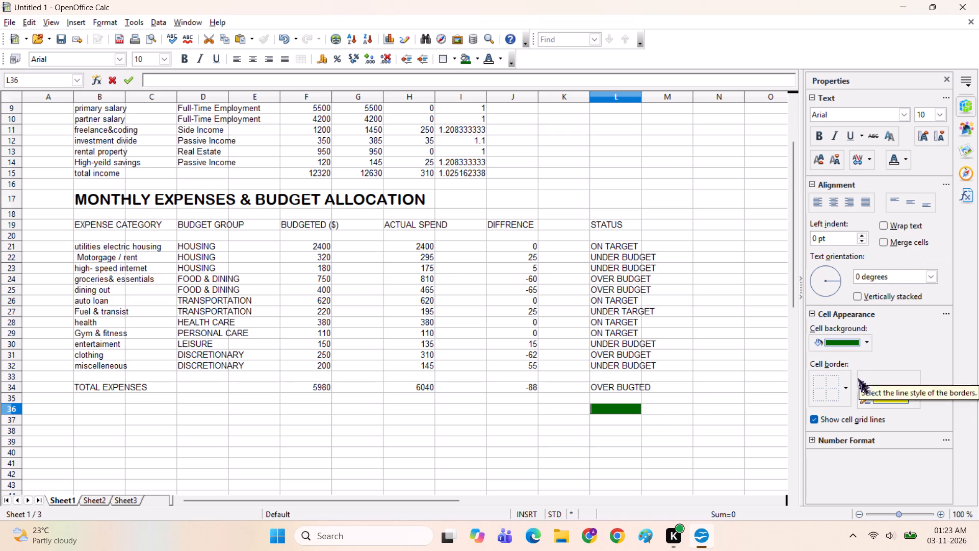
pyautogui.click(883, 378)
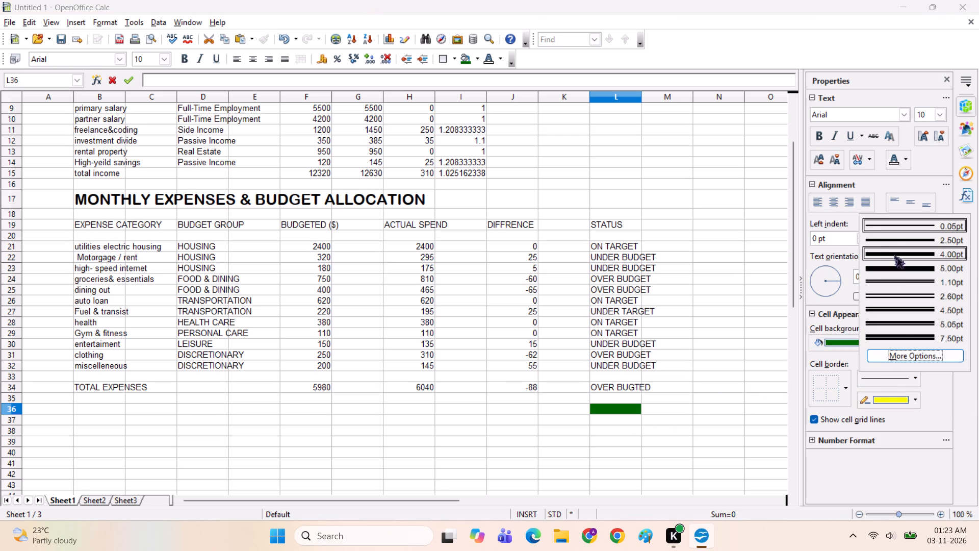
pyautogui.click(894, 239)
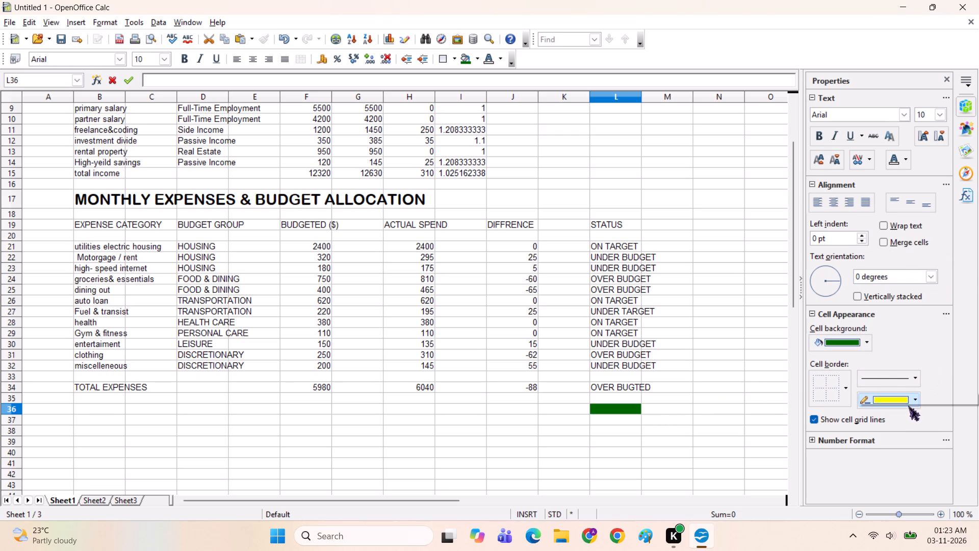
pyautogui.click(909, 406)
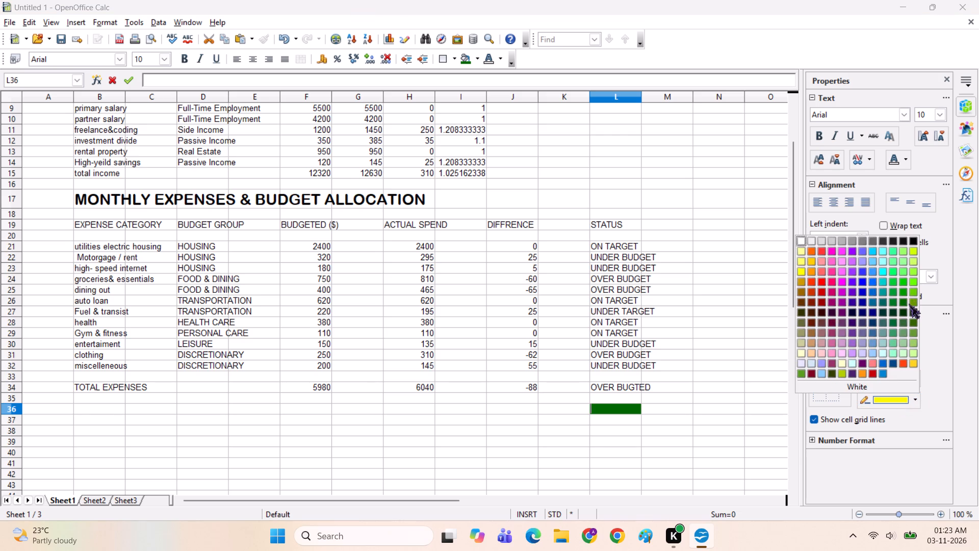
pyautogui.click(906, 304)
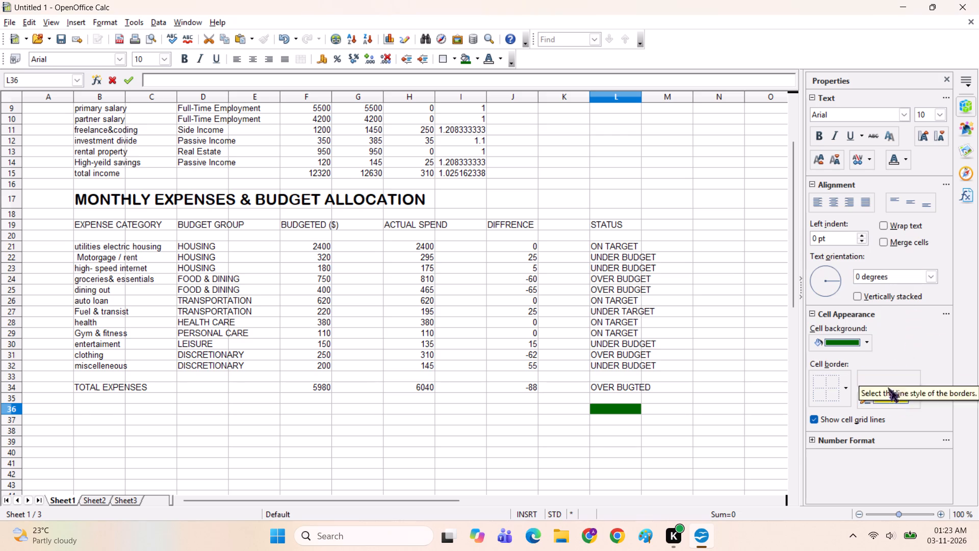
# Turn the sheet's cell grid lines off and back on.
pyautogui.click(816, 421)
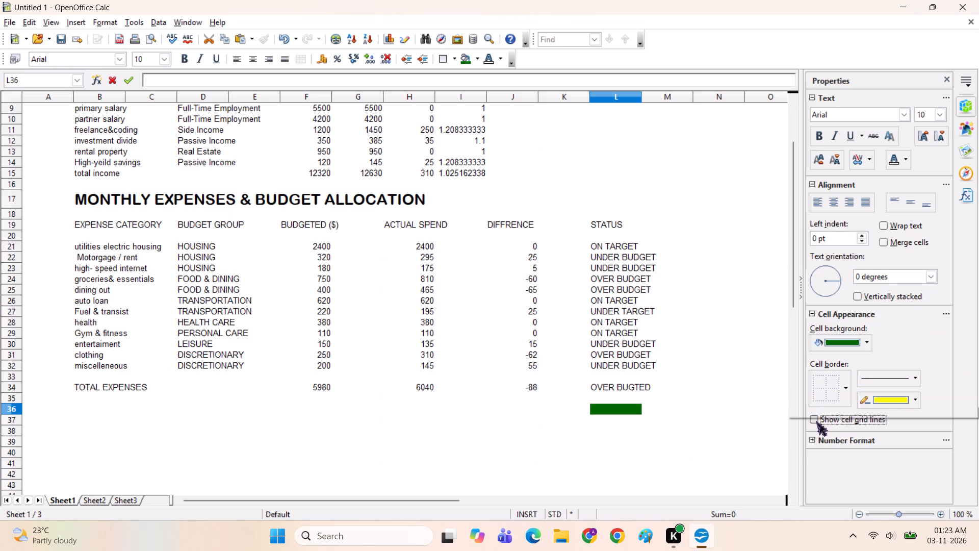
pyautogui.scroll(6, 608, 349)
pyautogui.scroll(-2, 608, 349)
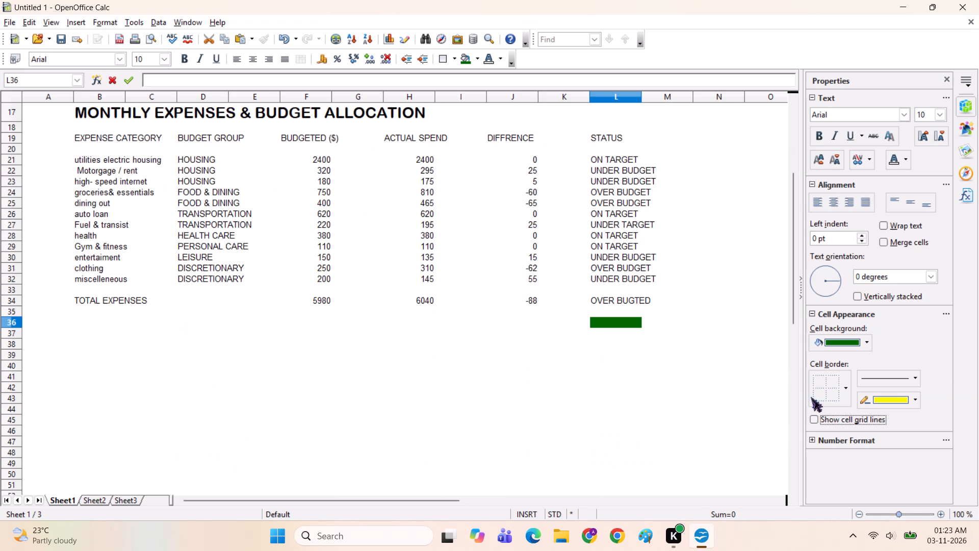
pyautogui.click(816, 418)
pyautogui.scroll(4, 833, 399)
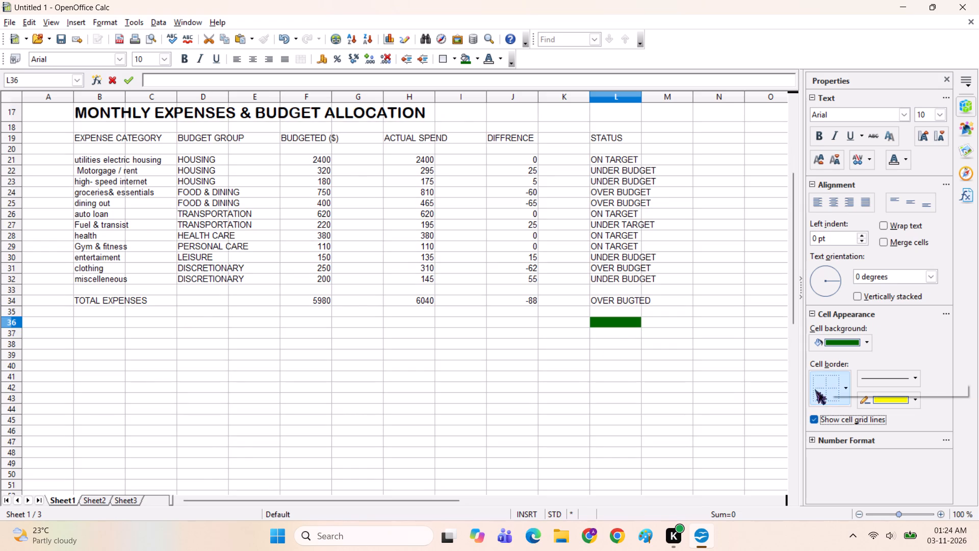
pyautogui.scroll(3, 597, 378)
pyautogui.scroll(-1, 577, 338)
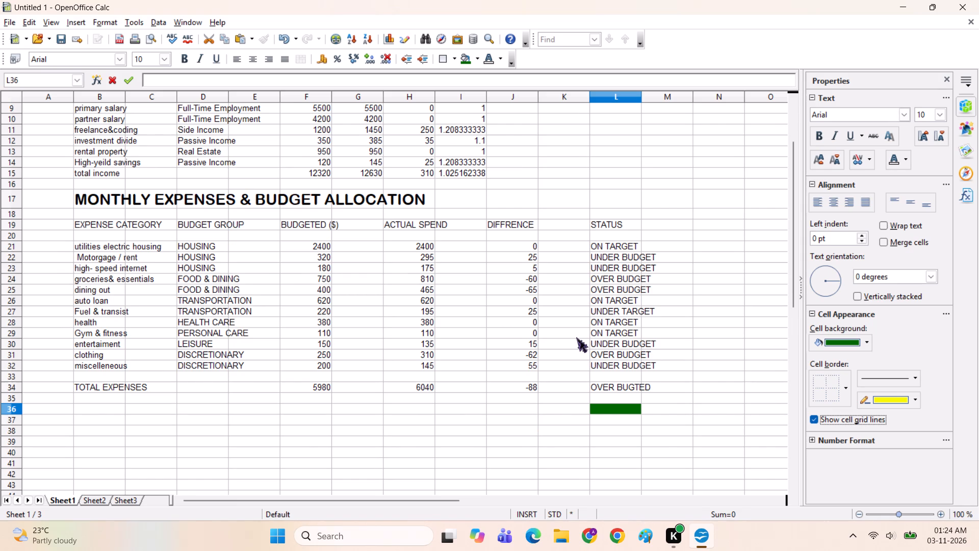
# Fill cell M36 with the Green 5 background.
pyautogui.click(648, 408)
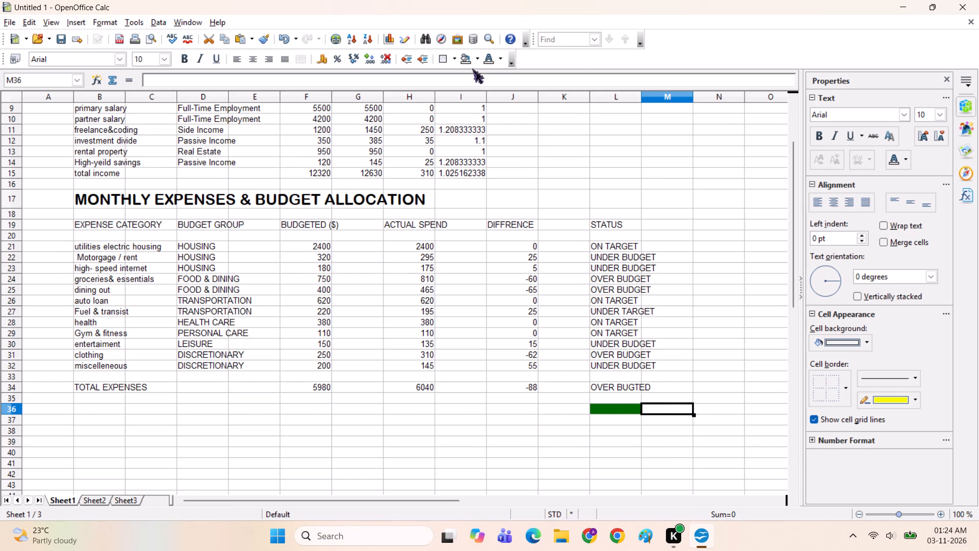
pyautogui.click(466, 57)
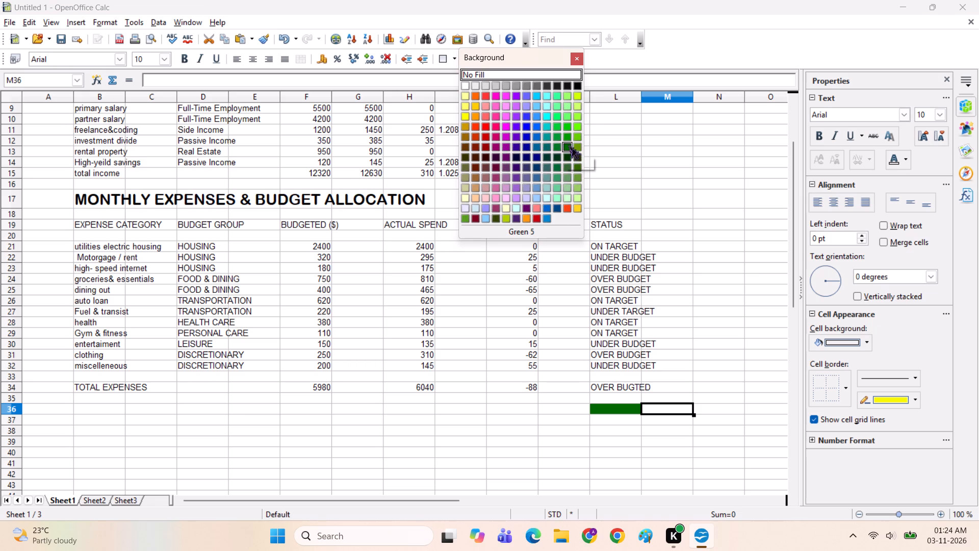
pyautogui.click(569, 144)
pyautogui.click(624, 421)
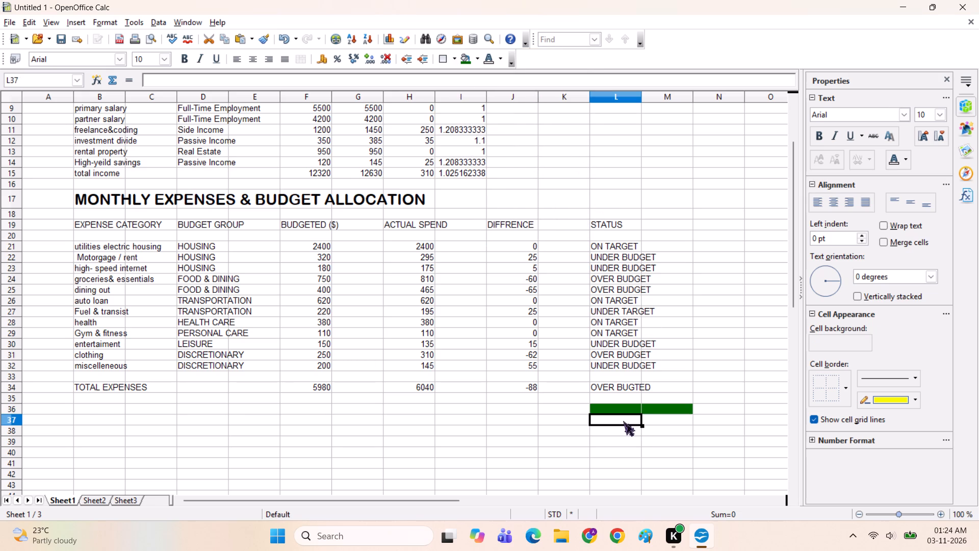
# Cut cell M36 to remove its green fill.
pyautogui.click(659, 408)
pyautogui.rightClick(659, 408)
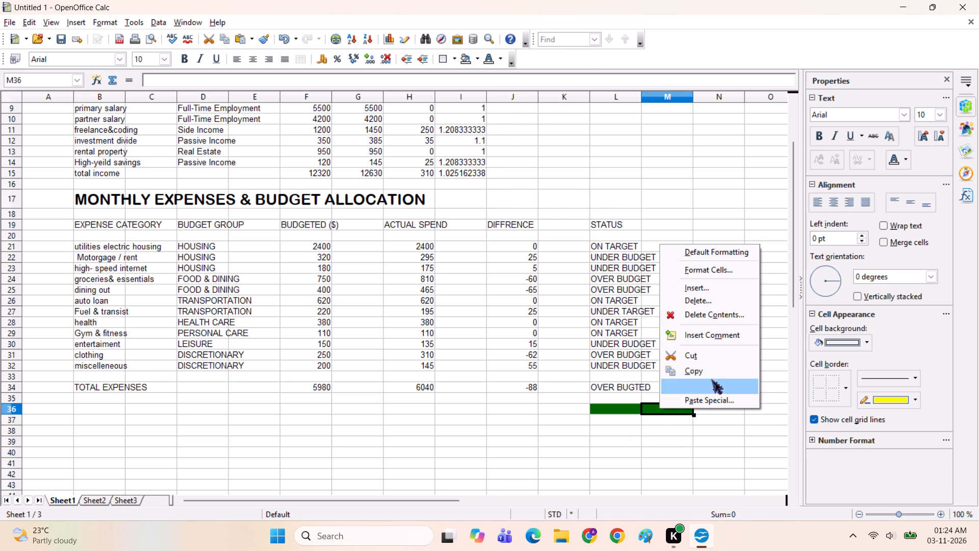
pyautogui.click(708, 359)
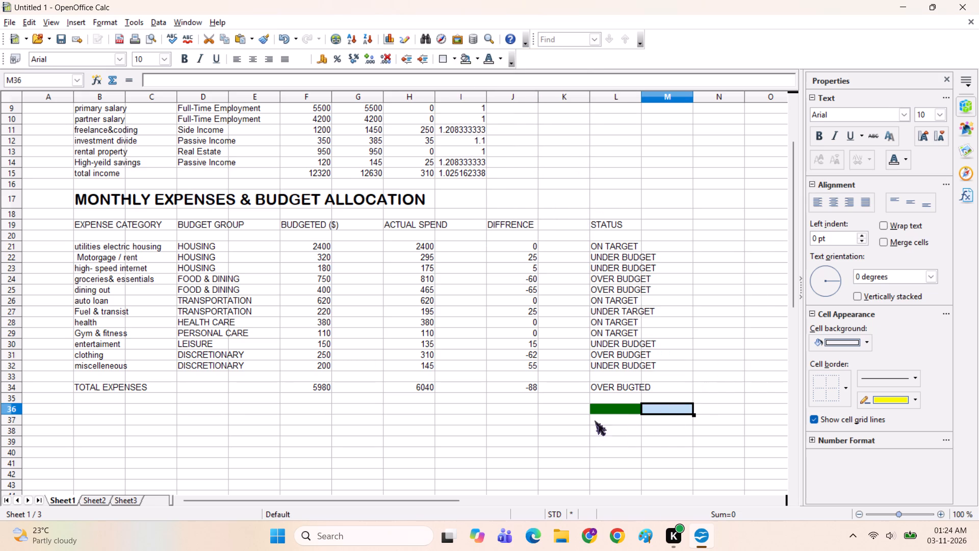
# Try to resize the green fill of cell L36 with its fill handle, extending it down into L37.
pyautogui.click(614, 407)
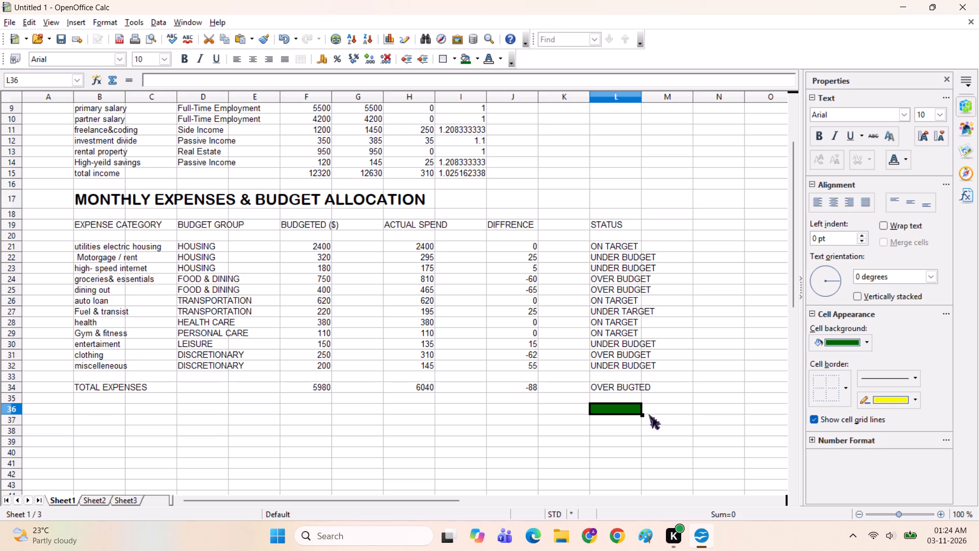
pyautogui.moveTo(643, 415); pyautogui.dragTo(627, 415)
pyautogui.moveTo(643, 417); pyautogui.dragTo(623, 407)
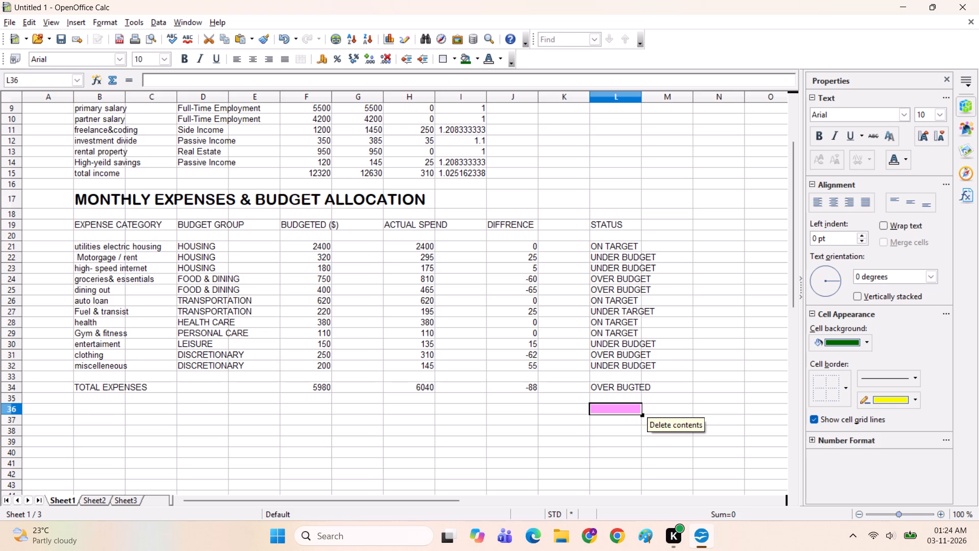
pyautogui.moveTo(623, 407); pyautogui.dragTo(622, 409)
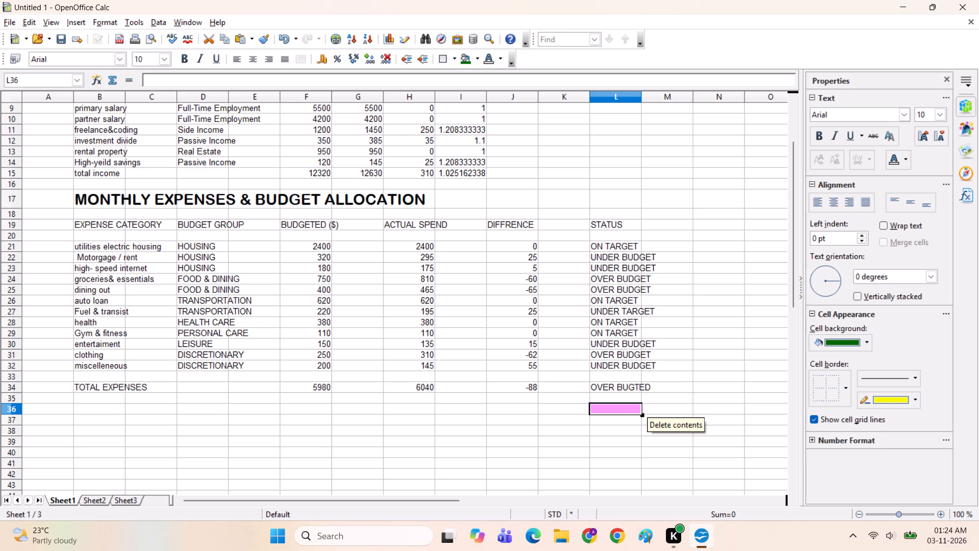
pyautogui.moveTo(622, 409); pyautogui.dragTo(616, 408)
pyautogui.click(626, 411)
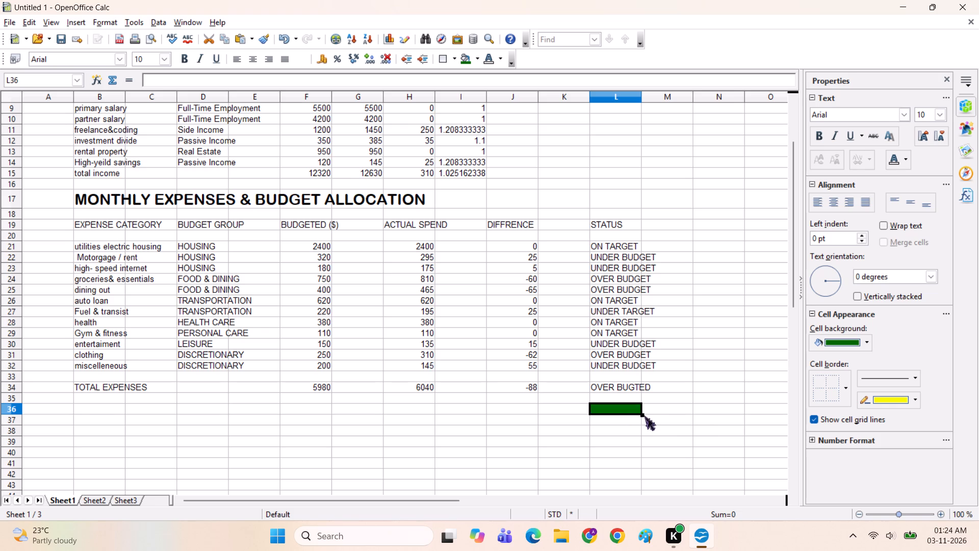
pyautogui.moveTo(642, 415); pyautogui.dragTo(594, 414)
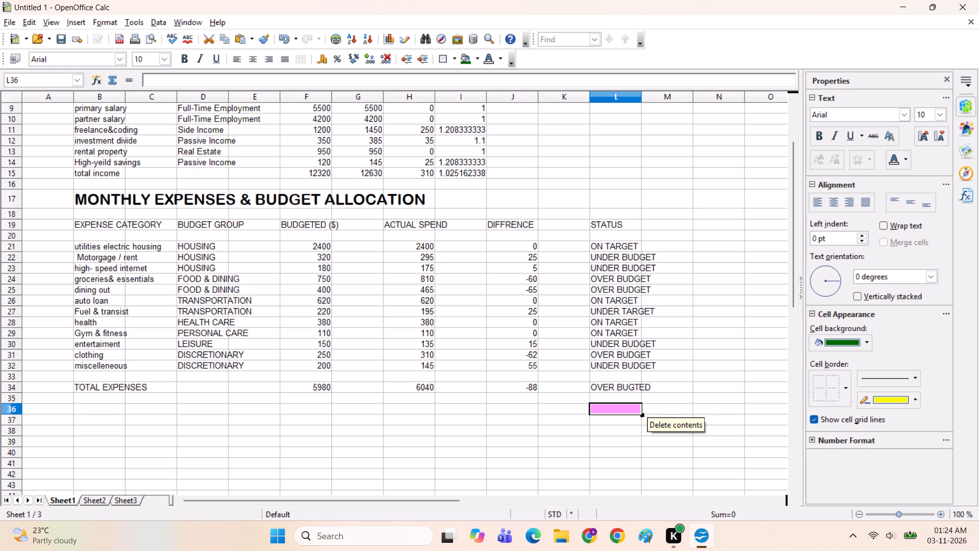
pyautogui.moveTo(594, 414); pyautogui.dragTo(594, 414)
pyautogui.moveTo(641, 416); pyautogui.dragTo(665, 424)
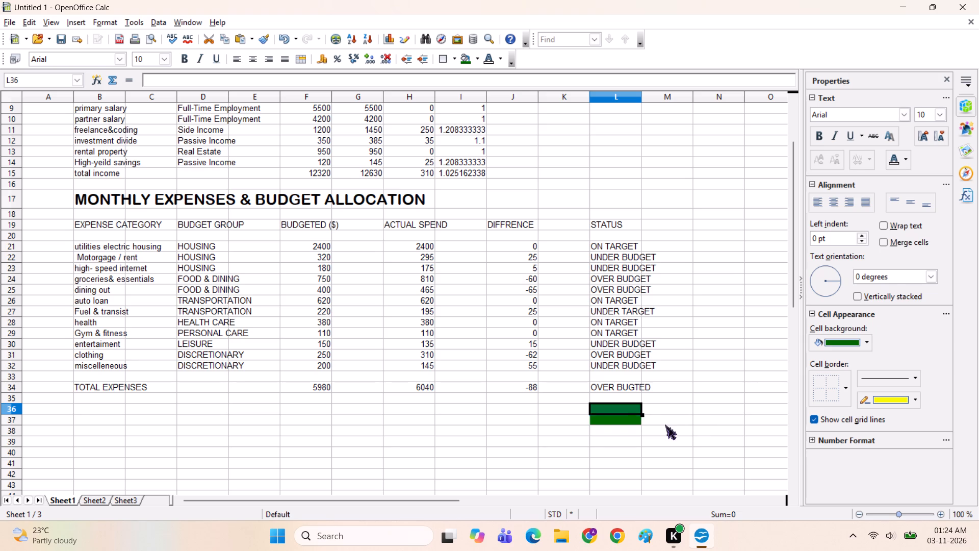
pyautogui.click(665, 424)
# Cut cells L37 and L36 to remove the green fill beneath the expenses table.
pyautogui.click(626, 416)
pyautogui.rightClick(626, 416)
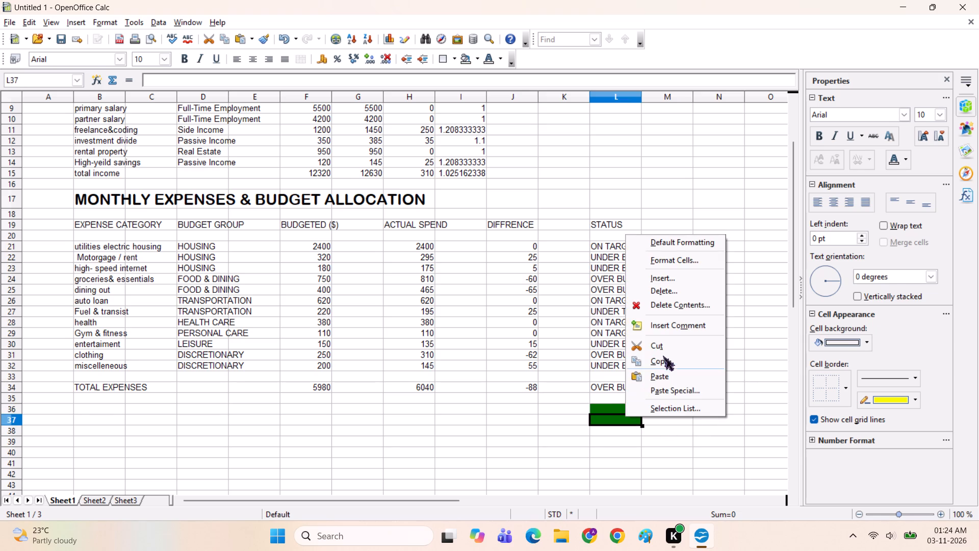
pyautogui.click(663, 352)
pyautogui.rightClick(622, 412)
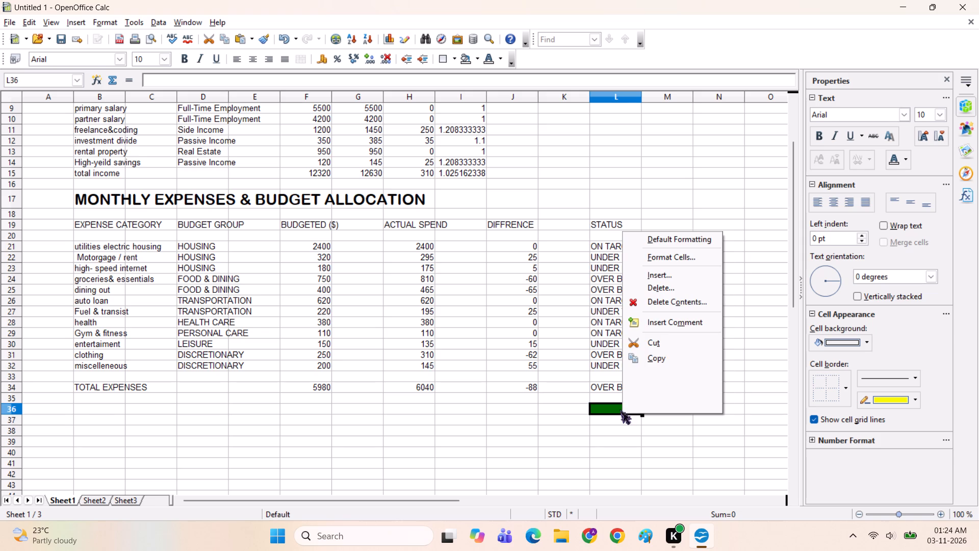
pyautogui.click(651, 345)
pyautogui.click(595, 457)
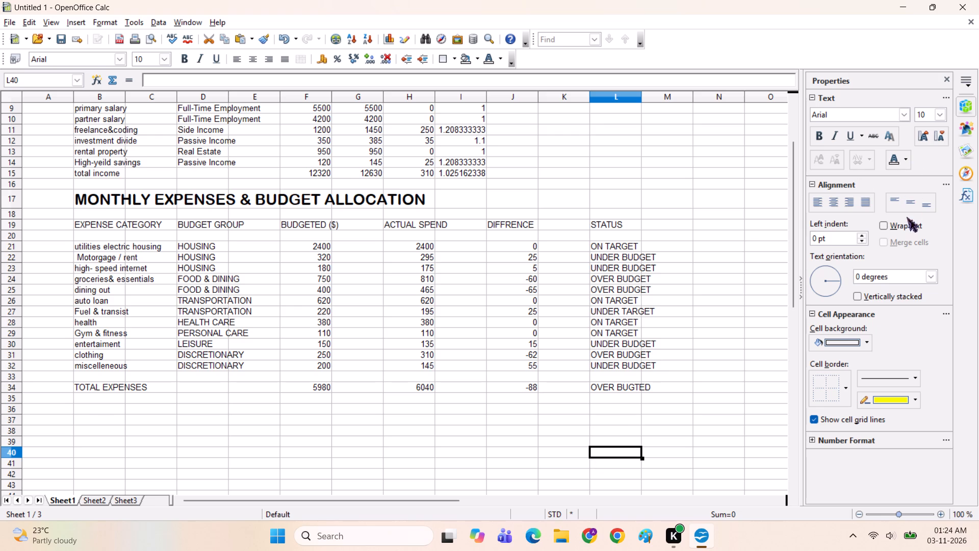
# Open the Gallery and look through its Arrows and Backgrounds themes.
pyautogui.click(962, 123)
pyautogui.click(968, 111)
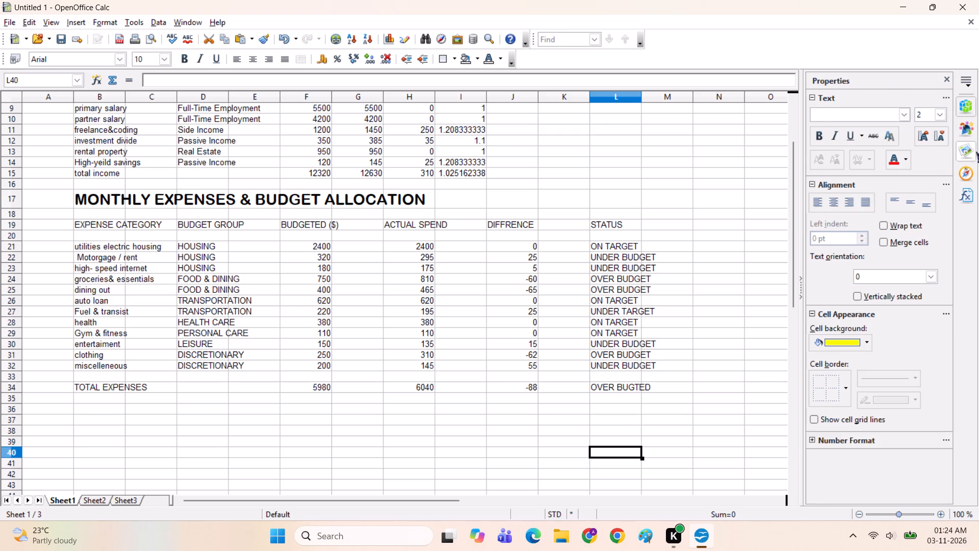
pyautogui.click(976, 152)
pyautogui.click(973, 154)
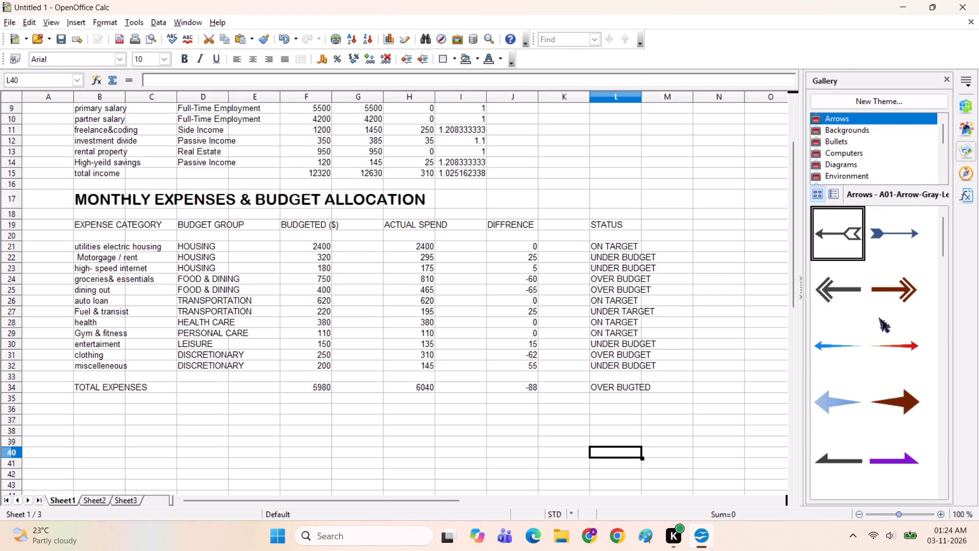
pyautogui.scroll(-8, 879, 319)
pyautogui.scroll(9, 876, 320)
pyautogui.click(845, 130)
pyautogui.scroll(-5, 877, 285)
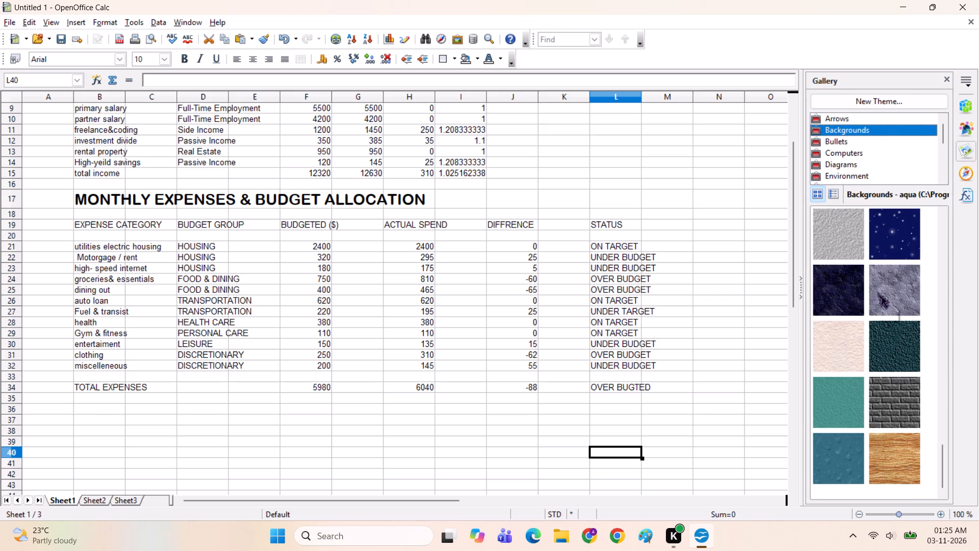
pyautogui.scroll(-3, 877, 292)
# Look through the Bullets, Computers and Diagrams themes in the Gallery.
pyautogui.click(841, 144)
pyautogui.scroll(-3, 873, 269)
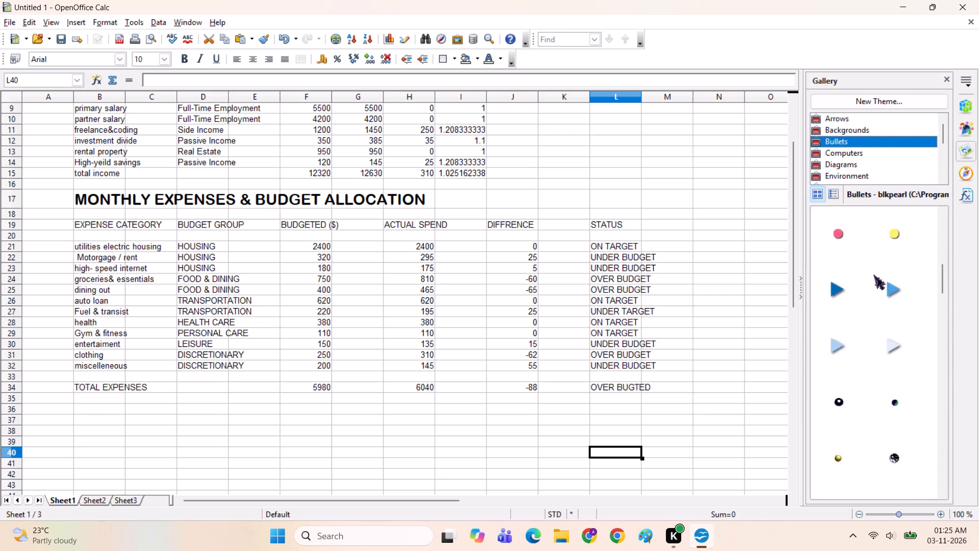
pyautogui.scroll(-6, 874, 274)
pyautogui.scroll(6, 869, 280)
pyautogui.click(844, 150)
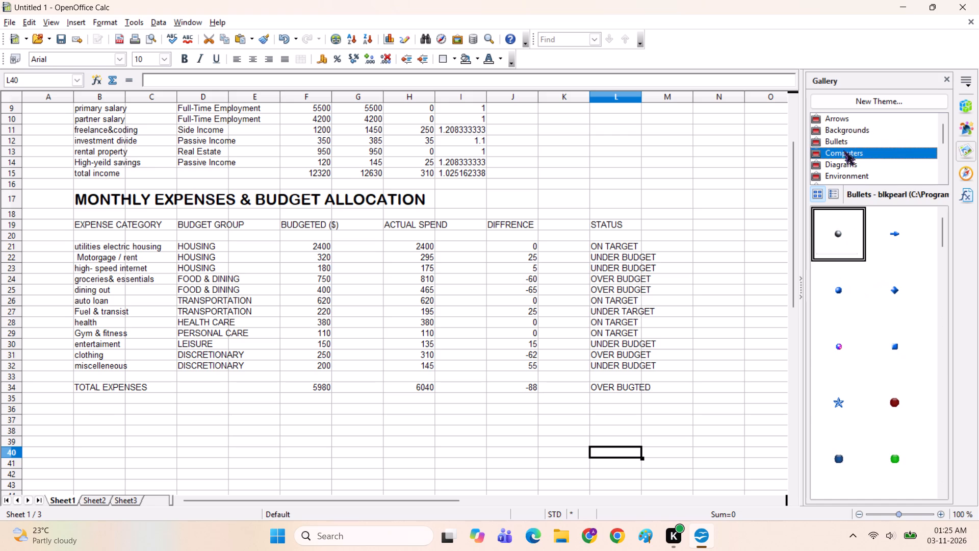
pyautogui.scroll(-5, 867, 250)
pyautogui.scroll(5, 858, 235)
pyautogui.click(834, 161)
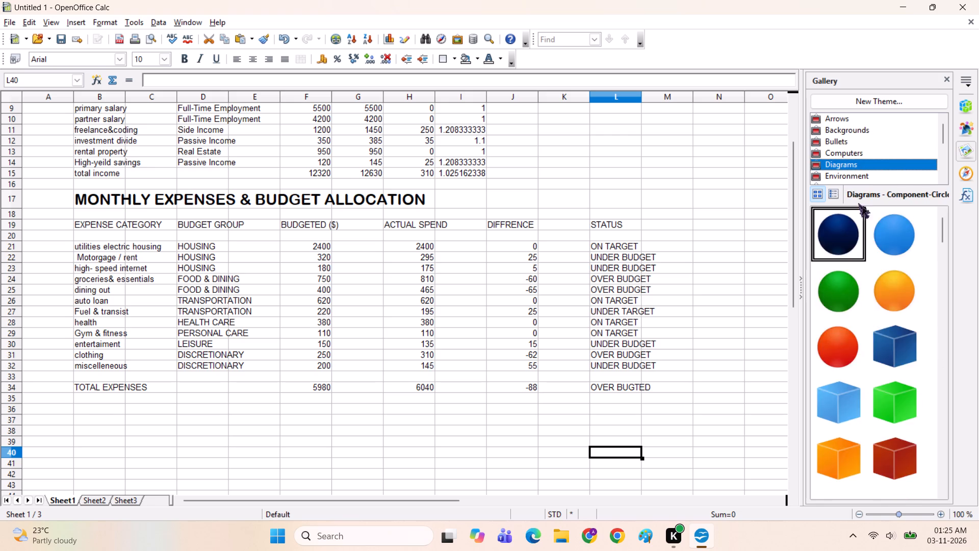
pyautogui.scroll(-5, 864, 240)
pyautogui.scroll(3, 866, 252)
pyautogui.scroll(-4, 866, 252)
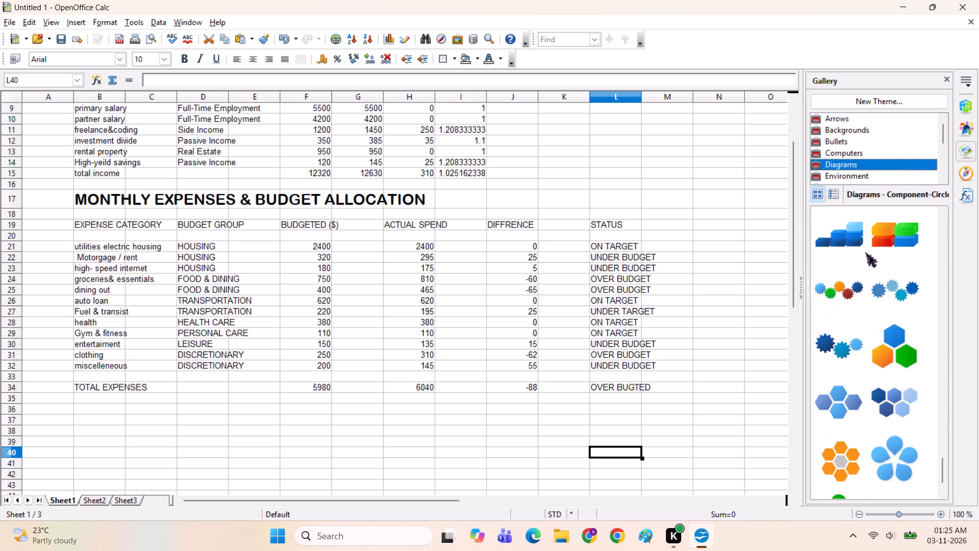
pyautogui.scroll(-4, 864, 252)
pyautogui.scroll(3, 859, 247)
# Look through the Environment, Finance and Homepage themes in the Gallery.
pyautogui.click(848, 179)
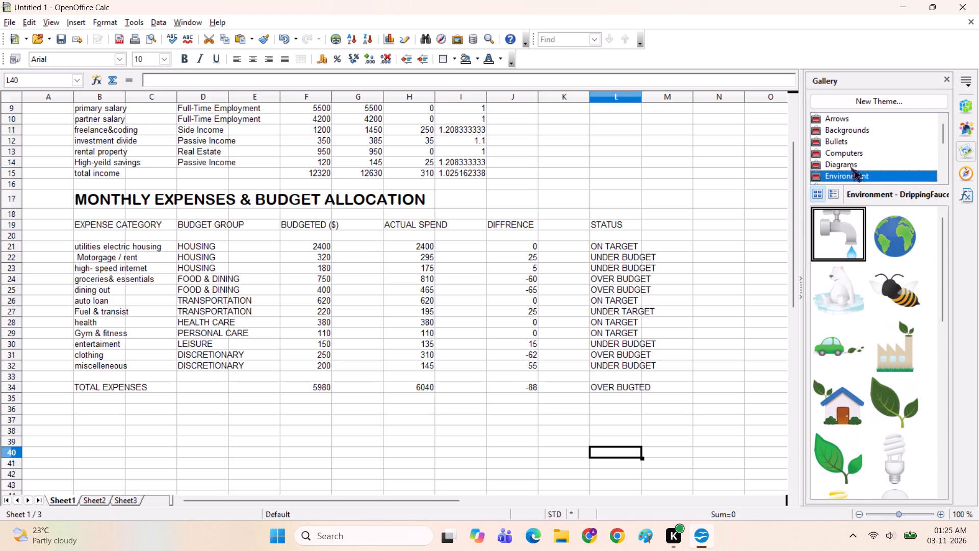
pyautogui.scroll(-1, 851, 167)
pyautogui.scroll(-4, 869, 256)
pyautogui.scroll(2, 837, 188)
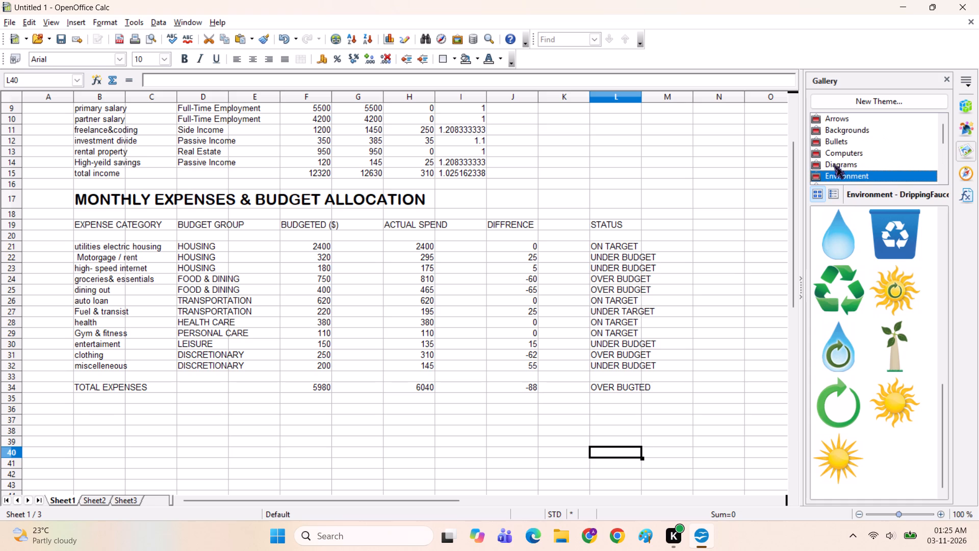
pyautogui.scroll(-1, 834, 165)
pyautogui.scroll(1, 833, 165)
pyautogui.scroll(-1, 859, 159)
pyautogui.scroll(1, 858, 159)
pyautogui.moveTo(944, 139); pyautogui.dragTo(947, 153)
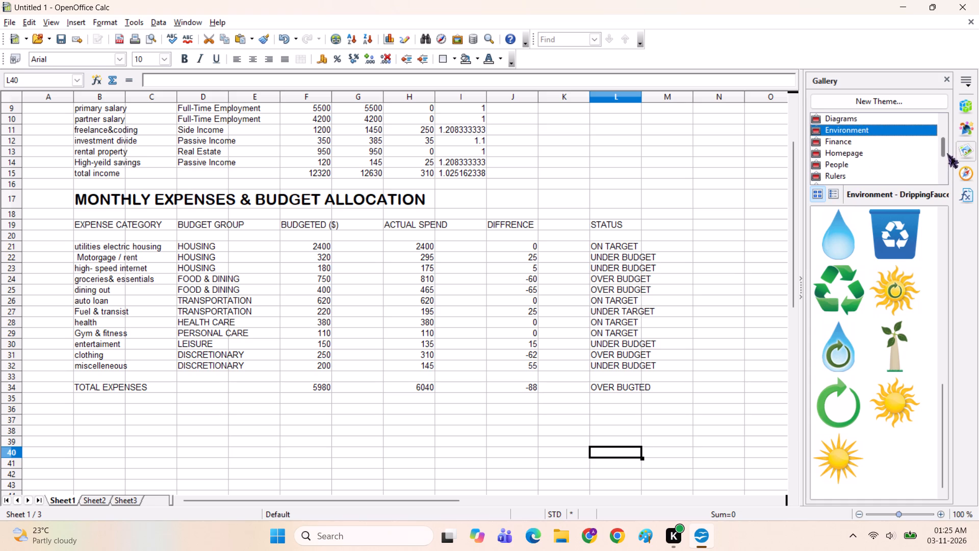
pyautogui.moveTo(947, 153); pyautogui.dragTo(945, 153)
pyautogui.click(845, 155)
pyautogui.scroll(-3, 875, 288)
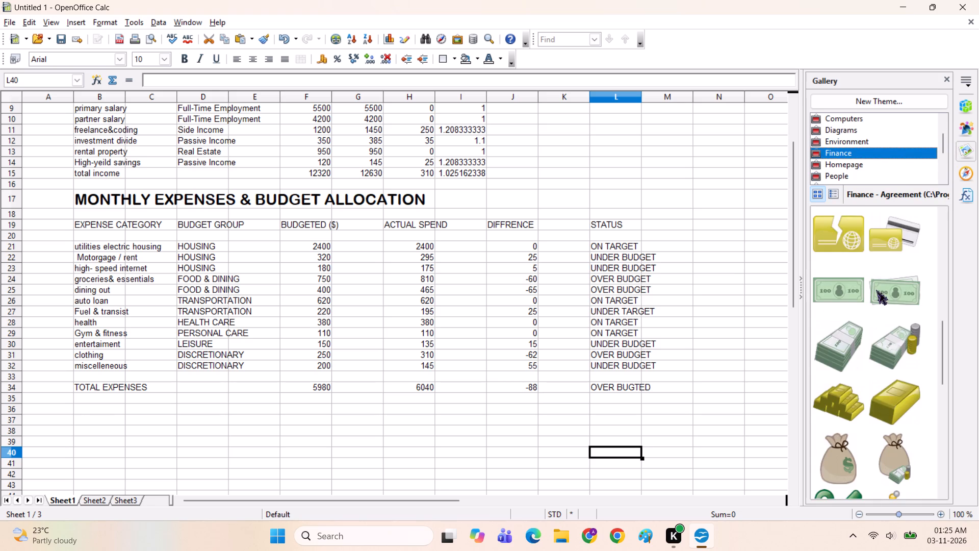
pyautogui.scroll(-2, 877, 290)
pyautogui.click(846, 167)
pyautogui.scroll(-4, 869, 258)
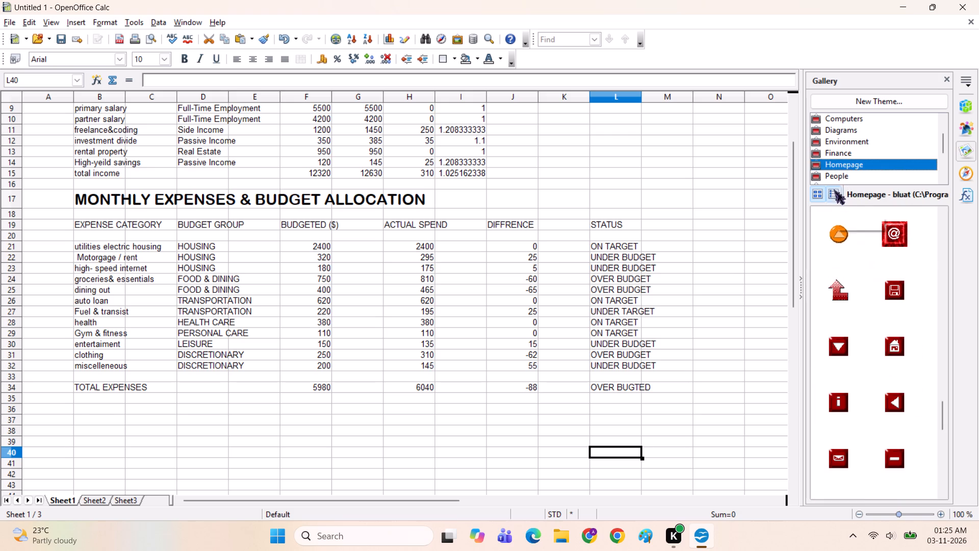
pyautogui.scroll(-3, 835, 188)
pyautogui.scroll(1, 835, 155)
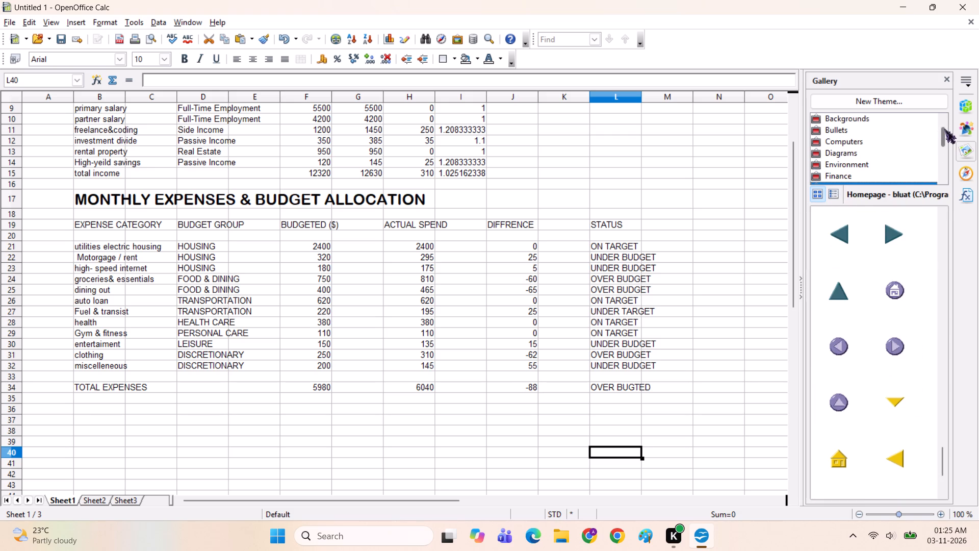
# Look through the People, Rulers, School & University and Sounds themes in the Gallery.
pyautogui.moveTo(945, 133); pyautogui.dragTo(944, 151)
pyautogui.click(857, 143)
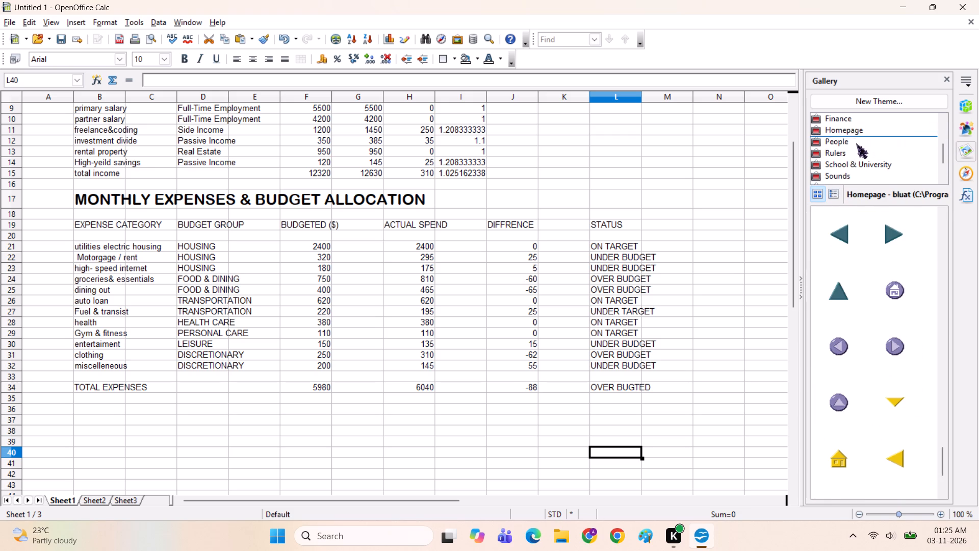
pyautogui.scroll(-5, 855, 220)
pyautogui.click(823, 155)
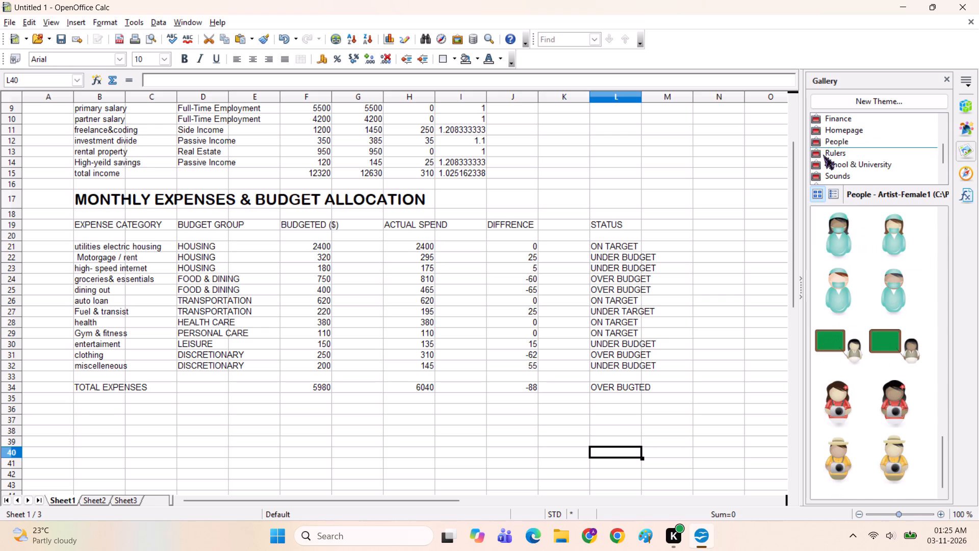
pyautogui.scroll(-4, 879, 229)
pyautogui.scroll(4, 877, 239)
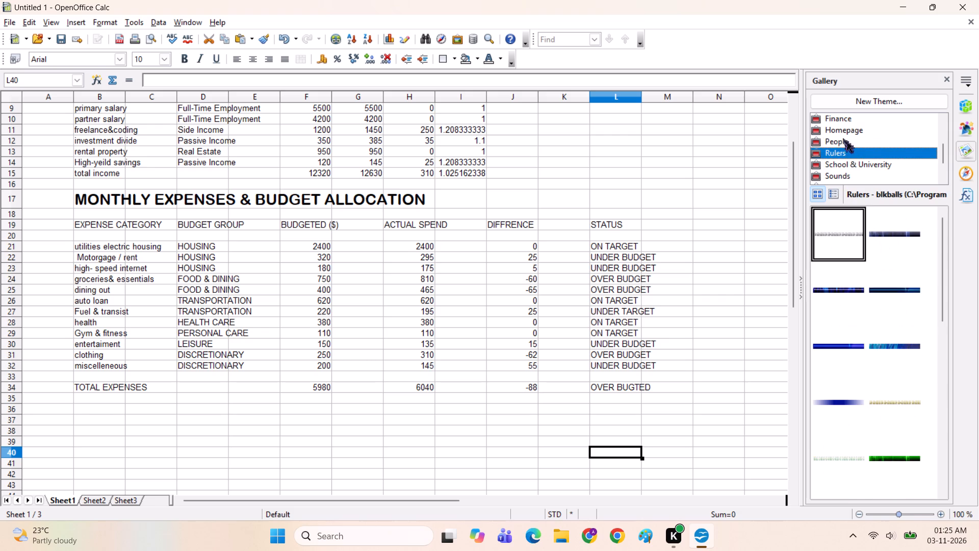
pyautogui.click(846, 162)
pyautogui.scroll(-5, 878, 273)
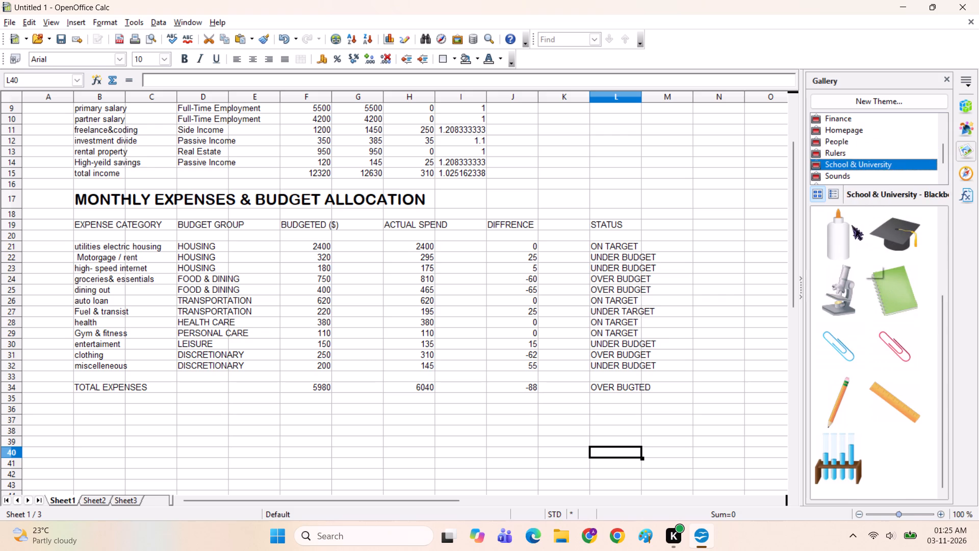
pyautogui.click(831, 177)
pyautogui.scroll(-4, 873, 286)
pyautogui.scroll(-1, 850, 134)
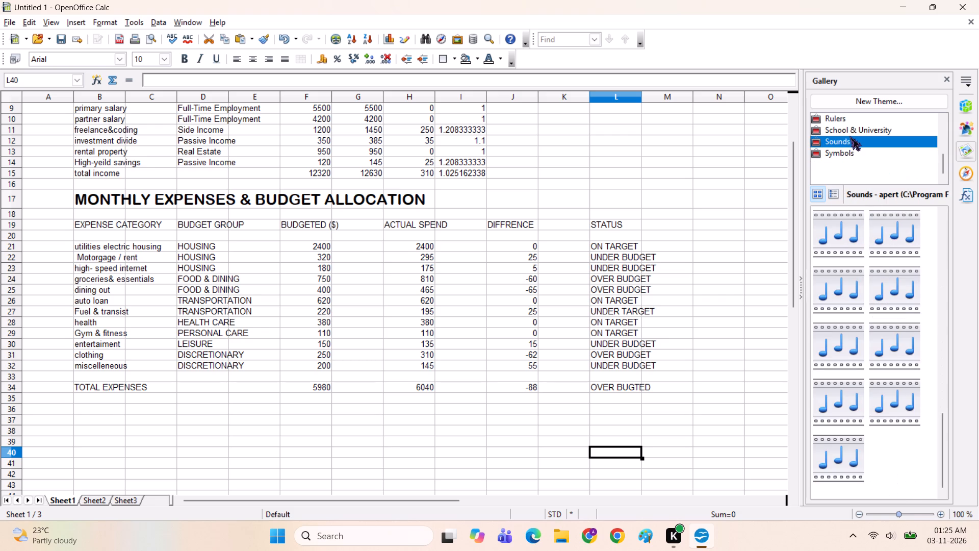
pyautogui.scroll(-1, 848, 139)
# Look through the Symbols, Textshapes and Transport themes in the Gallery, and return to the Symbols graphics.
pyautogui.click(842, 150)
pyautogui.scroll(-4, 883, 266)
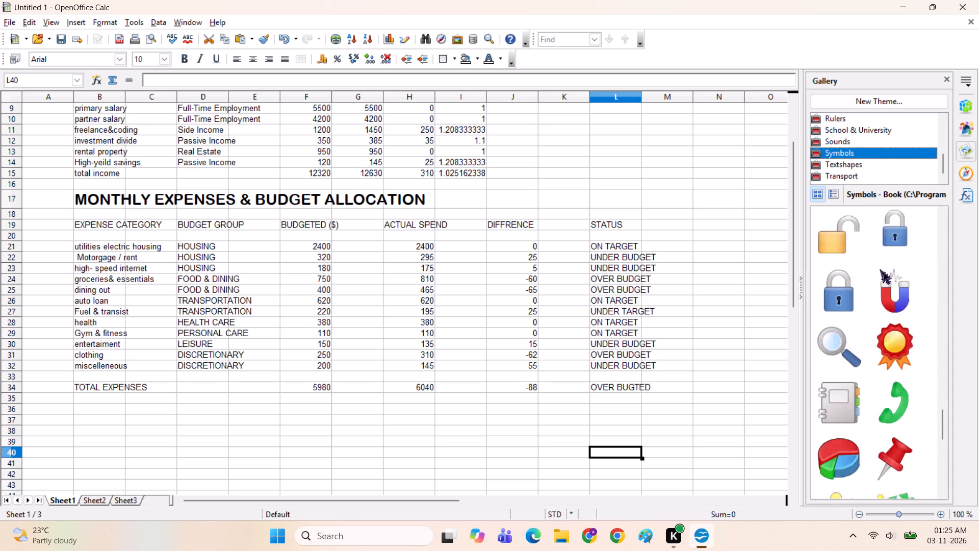
pyautogui.scroll(-4, 880, 269)
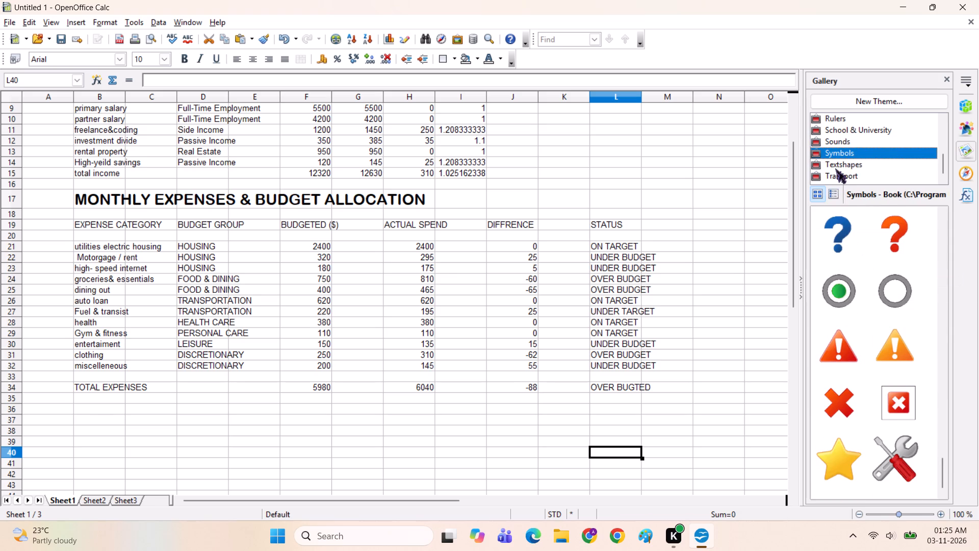
pyautogui.scroll(5, 870, 296)
pyautogui.scroll(-6, 870, 297)
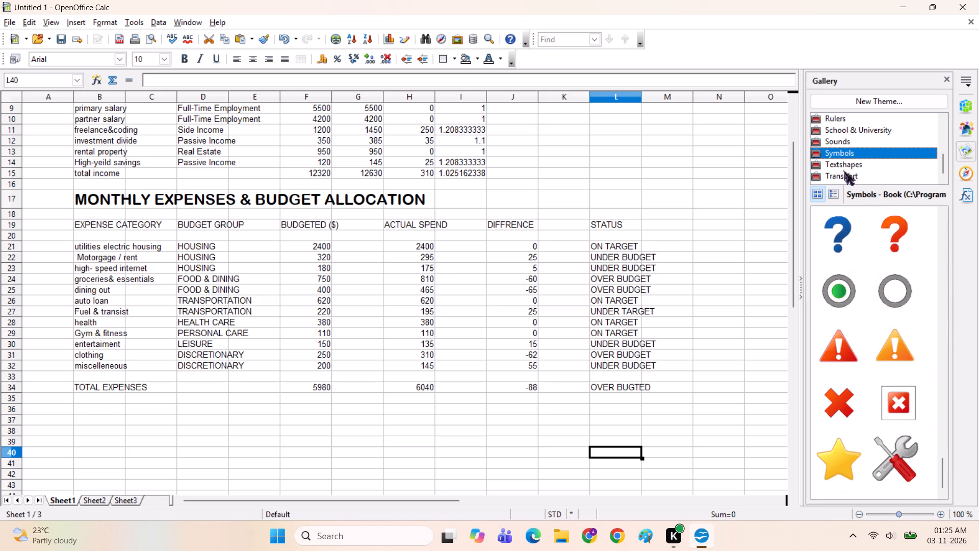
pyautogui.click(844, 164)
pyautogui.scroll(-5, 875, 306)
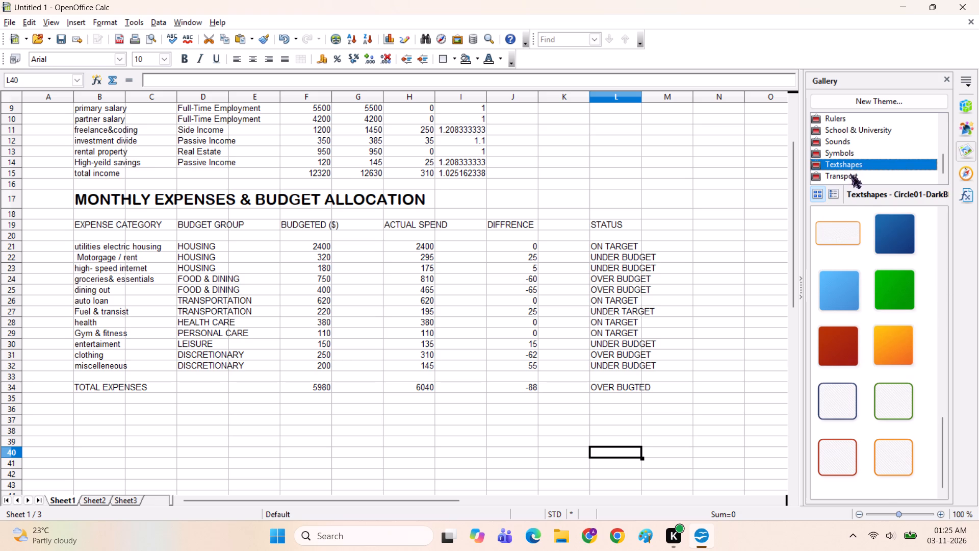
pyautogui.click(850, 174)
pyautogui.scroll(-5, 869, 273)
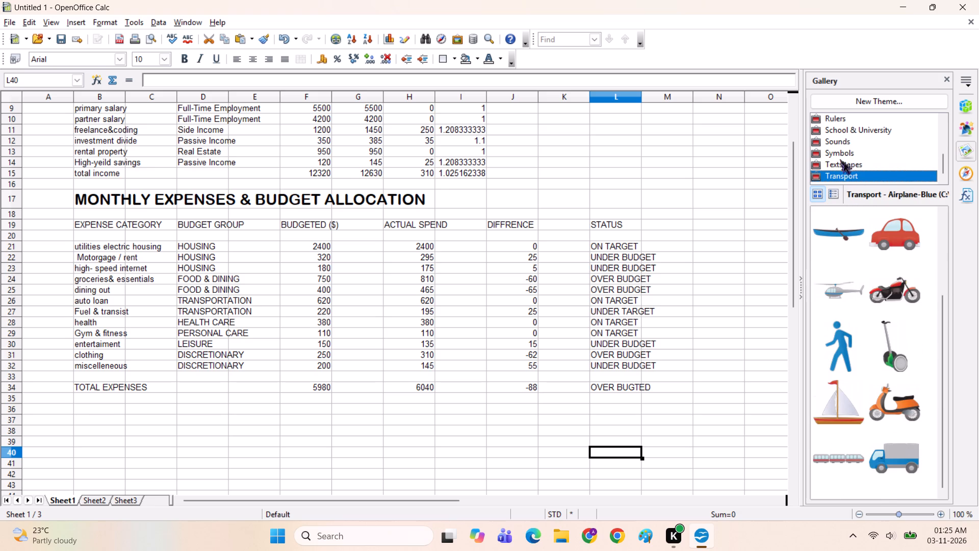
pyautogui.click(838, 153)
pyautogui.scroll(-4, 855, 293)
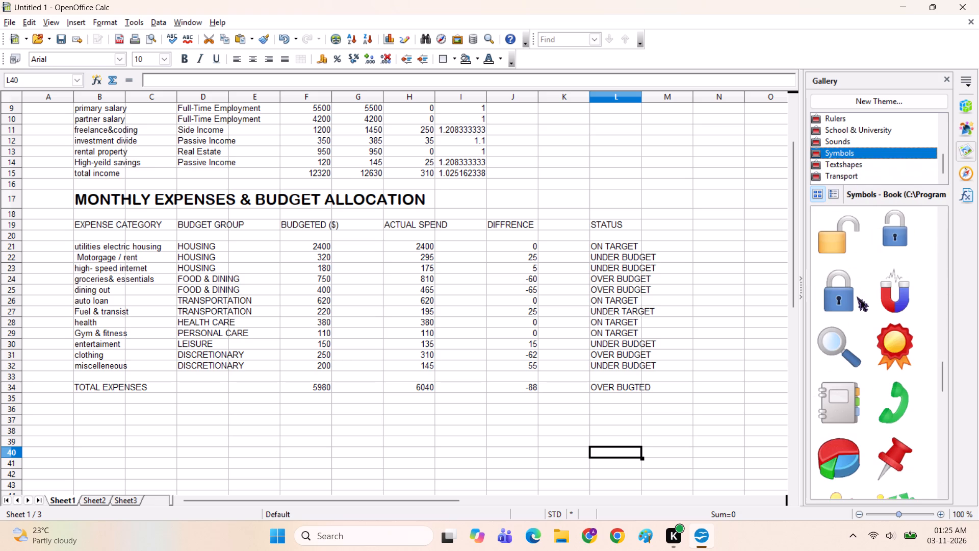
pyautogui.scroll(-2, 857, 296)
pyautogui.scroll(1, 857, 296)
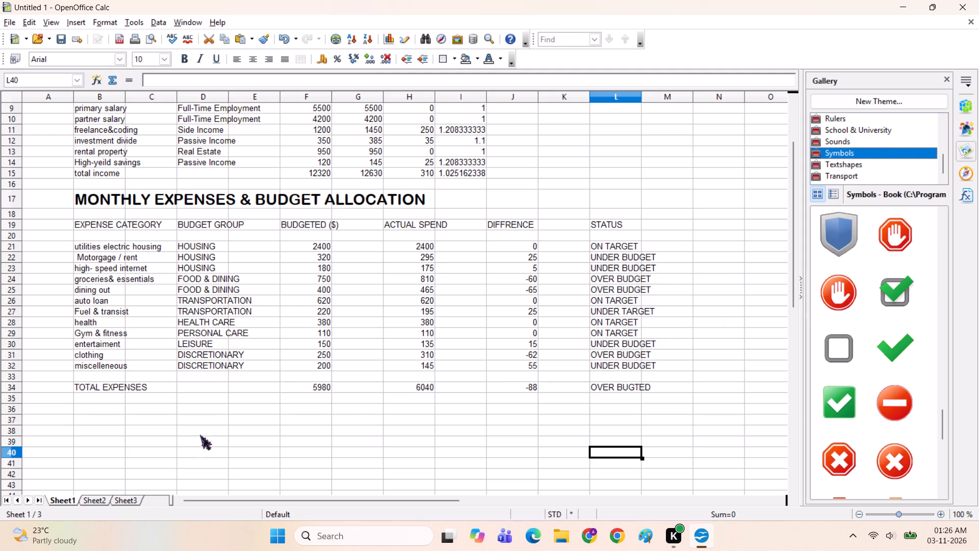
# Enter SAVINGS in cell B36, two rows below the TOTAL EXPENSES row.
pyautogui.click(105, 407)
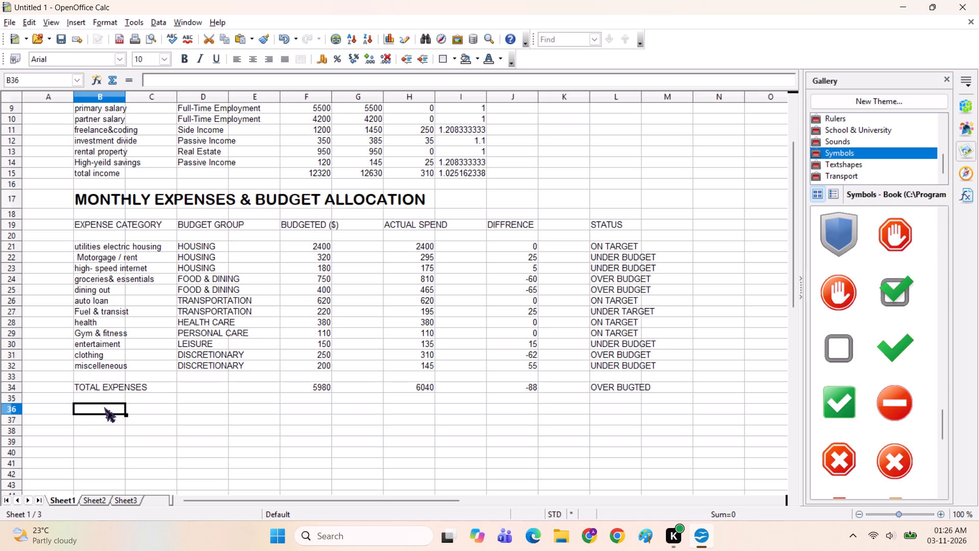
pyautogui.write('SA')
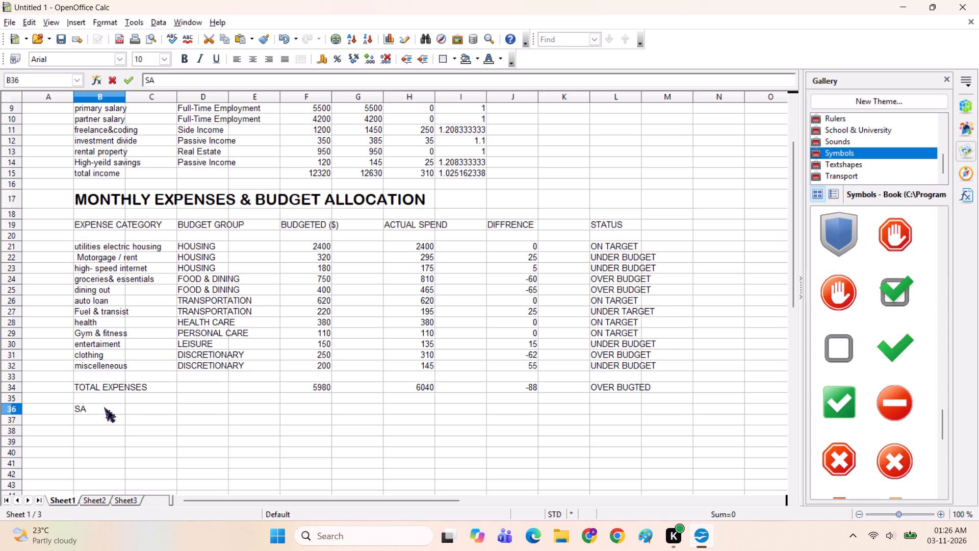
pyautogui.write('VIM')
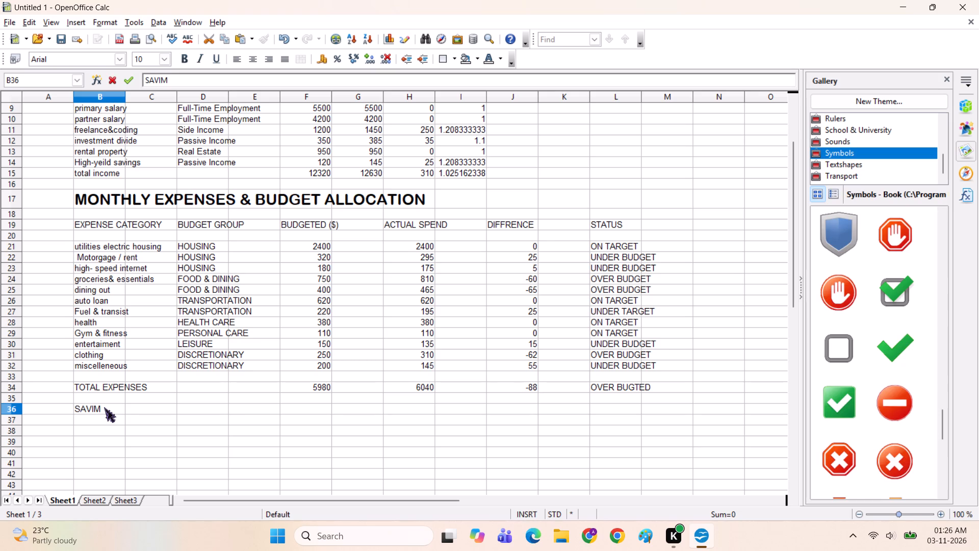
pyautogui.press('BackSpace')
pyautogui.write('NGS')
pyautogui.press('space')
pyautogui.rightClick(73, 418)
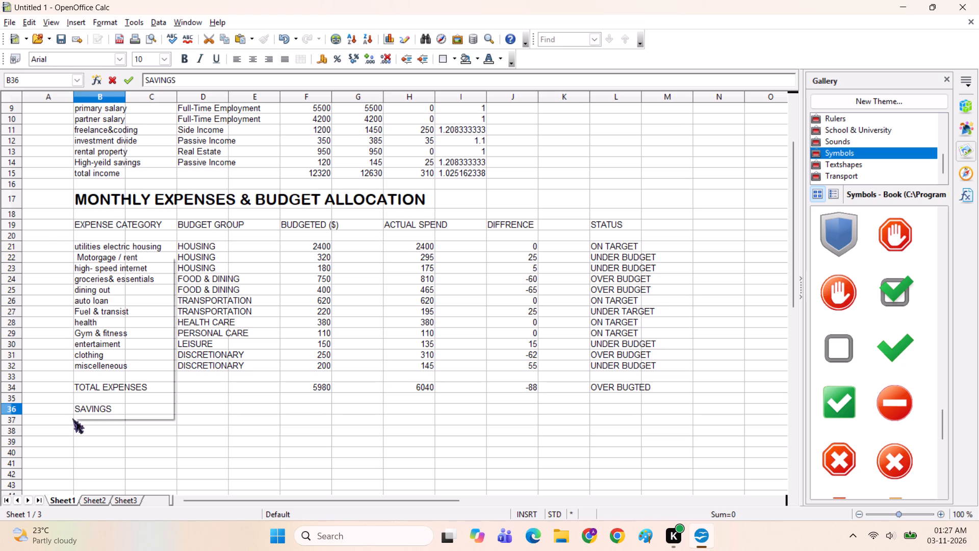
pyautogui.click(143, 418)
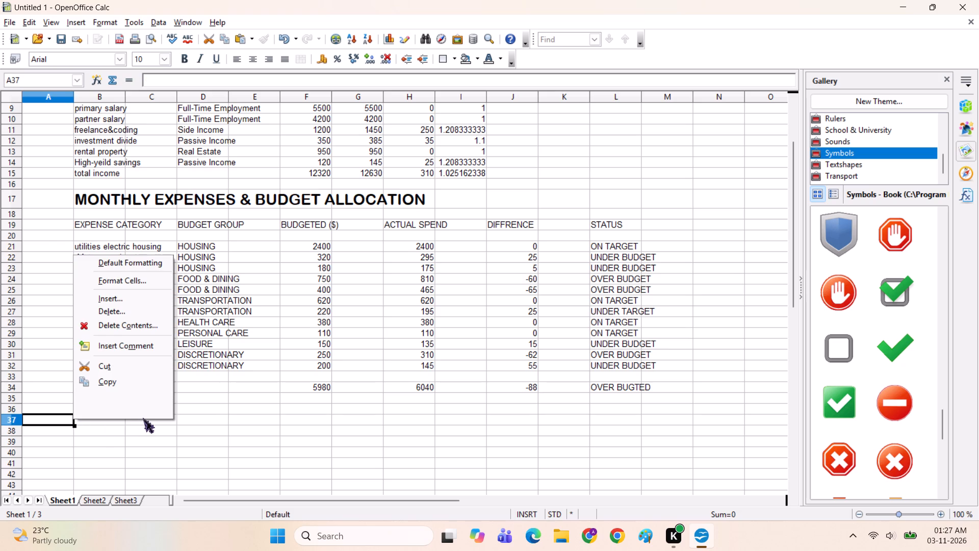
pyautogui.click(156, 436)
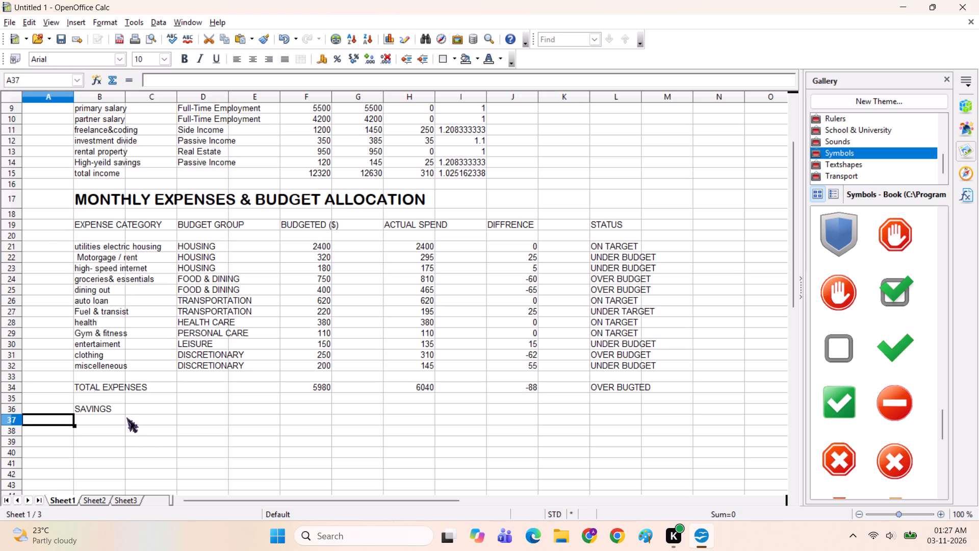
# Extend the text in cell B36 to read SAVINGS ALLOCATIONS & FINANCIAL GOALS.
pyautogui.click(121, 410)
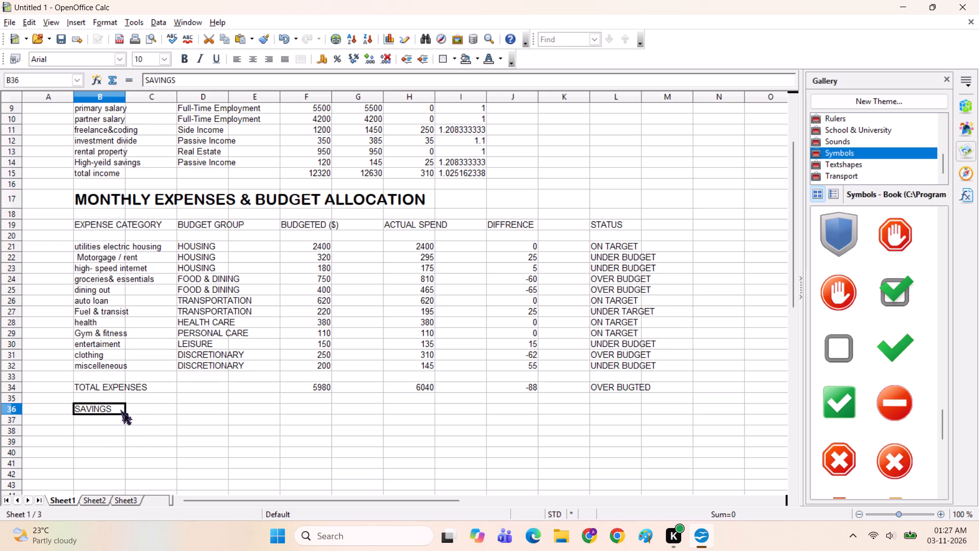
pyautogui.doubleClick(121, 410)
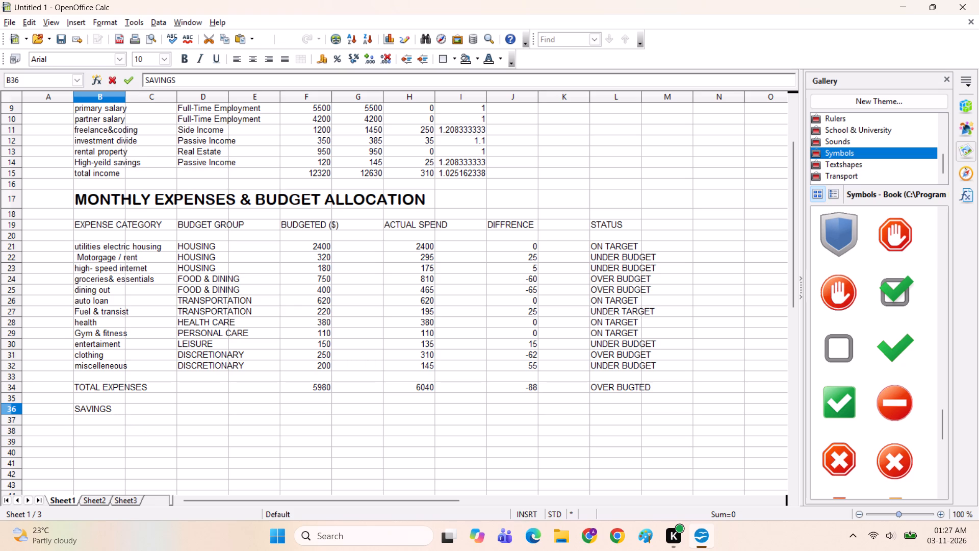
pyautogui.write('ALO')
pyautogui.press('BackSpace')
pyautogui.write('LOCATIONS')
pyautogui.press('space')
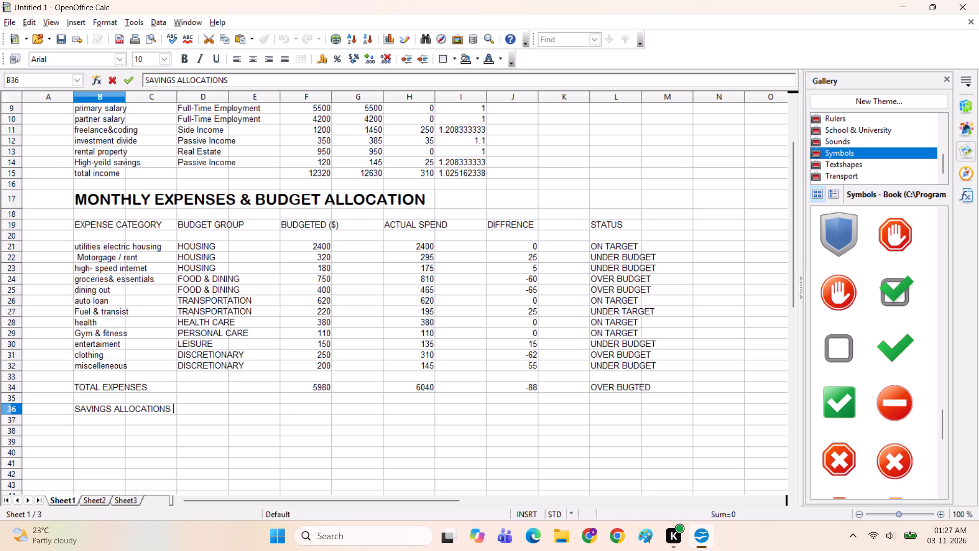
pyautogui.write('&')
pyautogui.press('space')
pyautogui.write('FINANCIAL')
pyautogui.press('space')
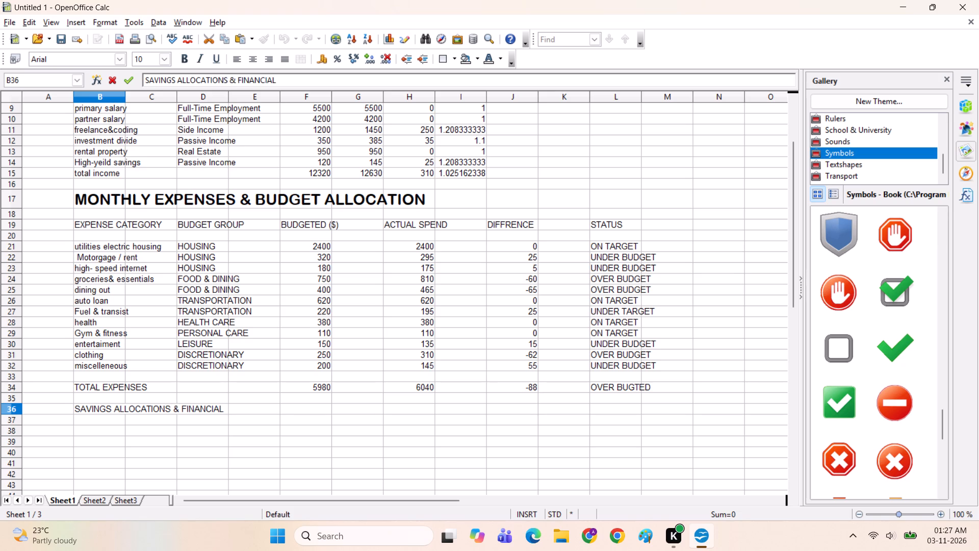
pyautogui.write('GOALS')
pyautogui.press('space')
# Format the whole heading text in B36 as Arial Rounded MT Bold, size 18.
pyautogui.hotkey('ctrl', 'a')
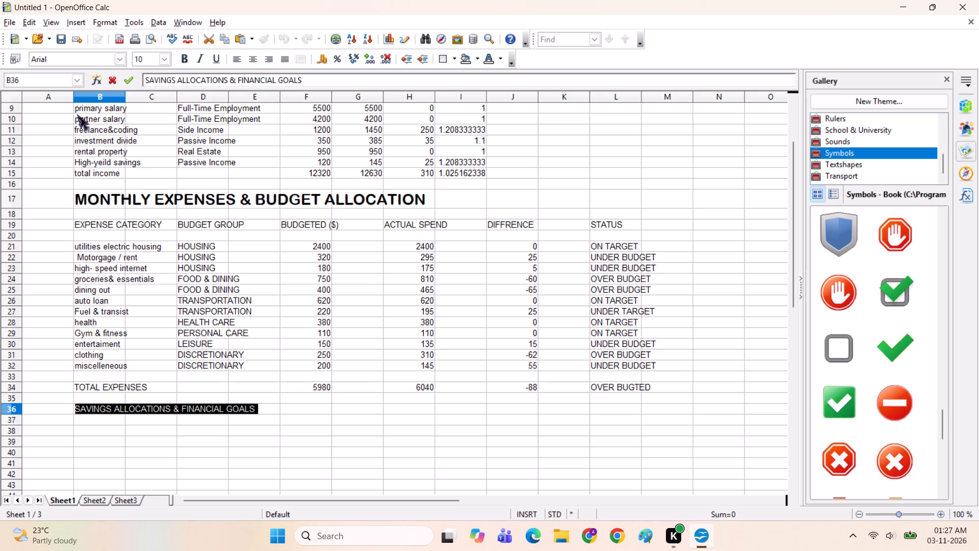
pyautogui.click(122, 55)
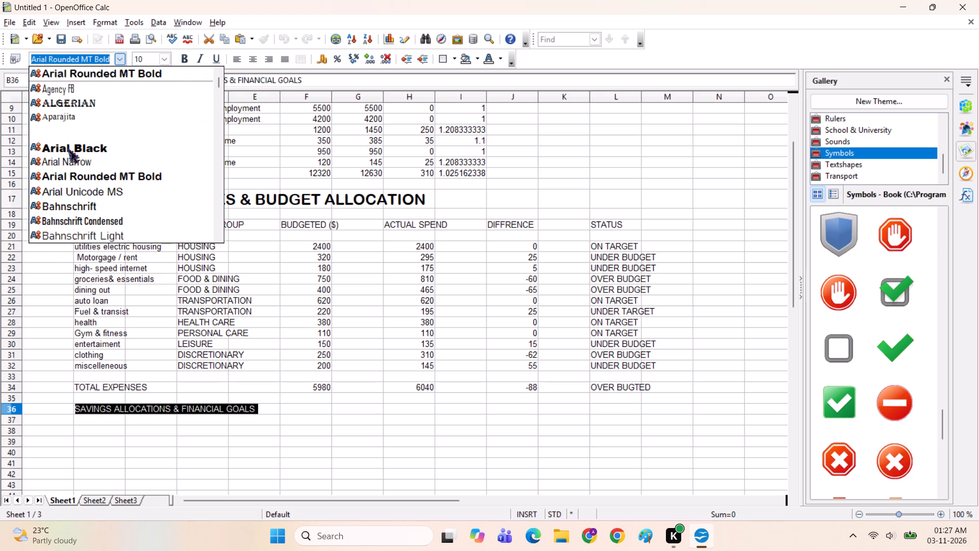
pyautogui.click(67, 173)
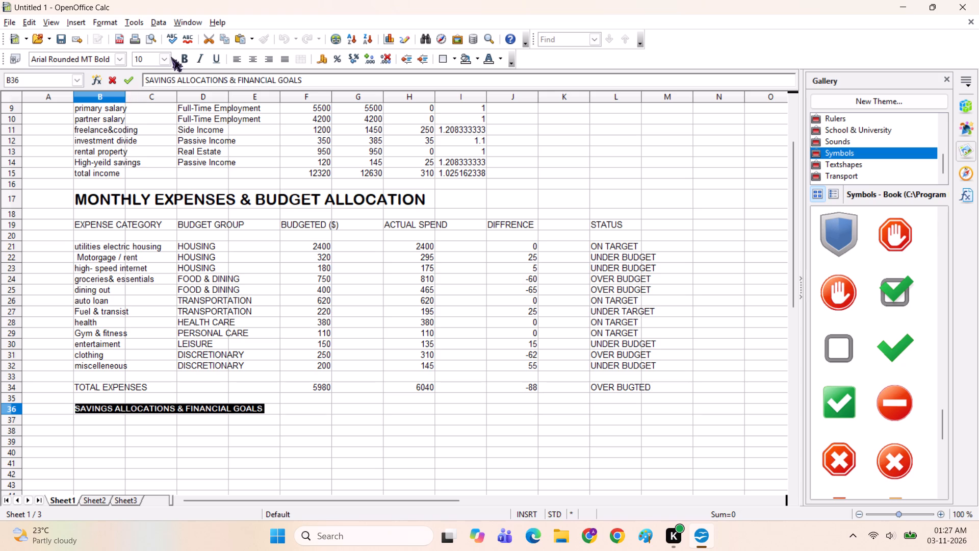
pyautogui.click(163, 61)
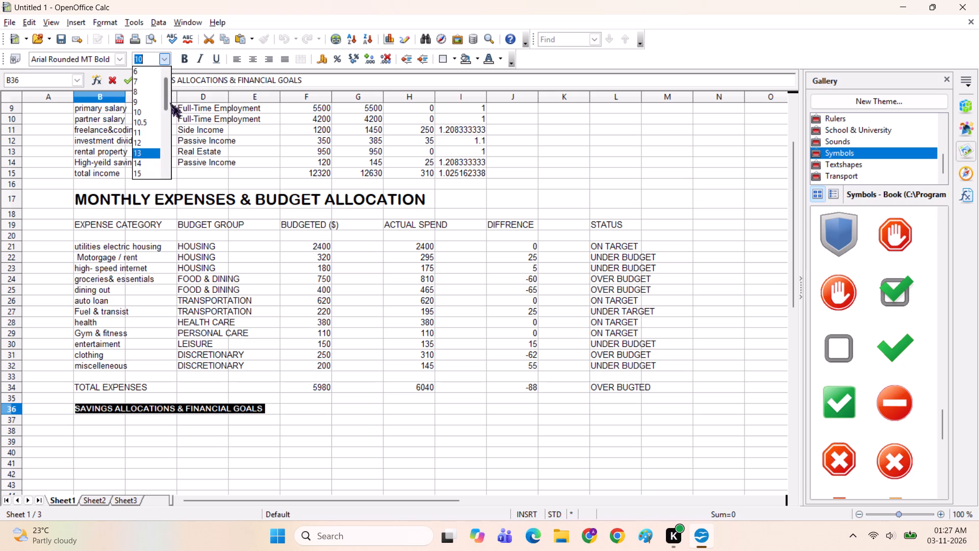
pyautogui.moveTo(166, 98); pyautogui.dragTo(164, 118)
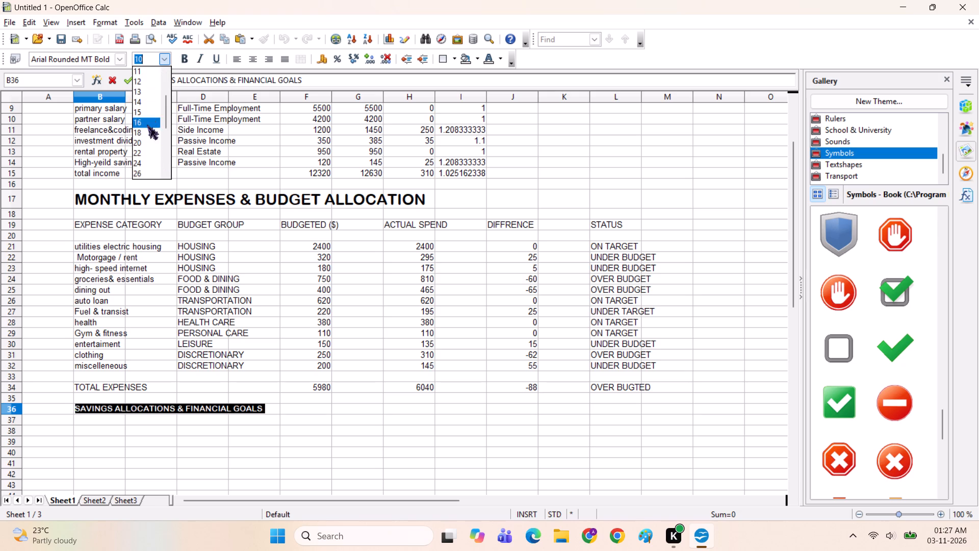
pyautogui.click(135, 131)
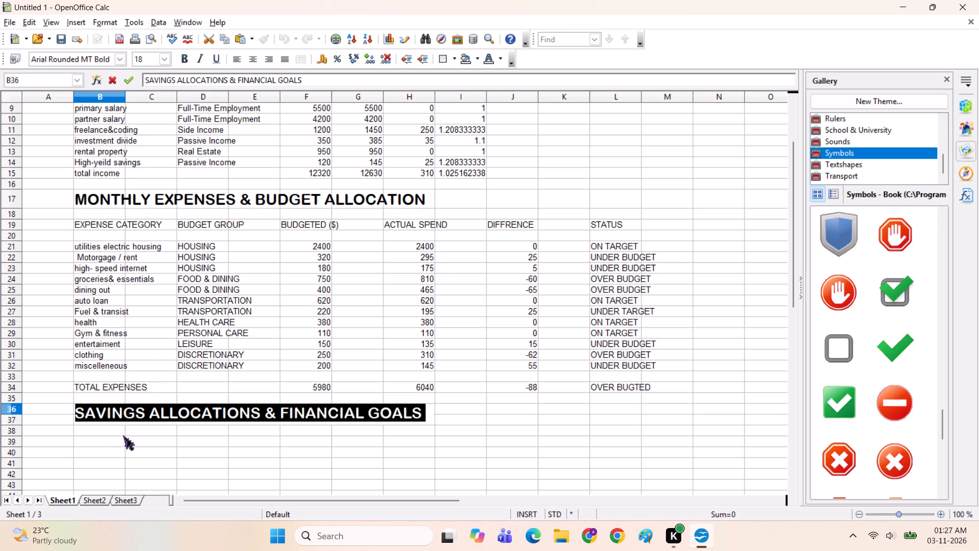
# Enter the savings table headers FINANCIAL GOALS in cell B38 and TARGET DATE in cell D38.
pyautogui.click(109, 435)
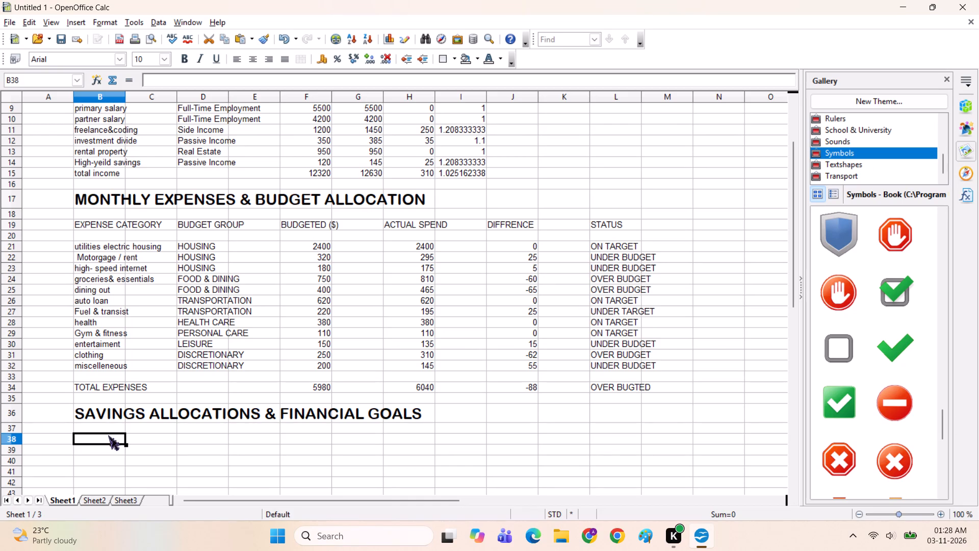
pyautogui.write('FINA')
pyautogui.press('n')
pyautogui.write('CIAL GOALS')
pyautogui.press('space')
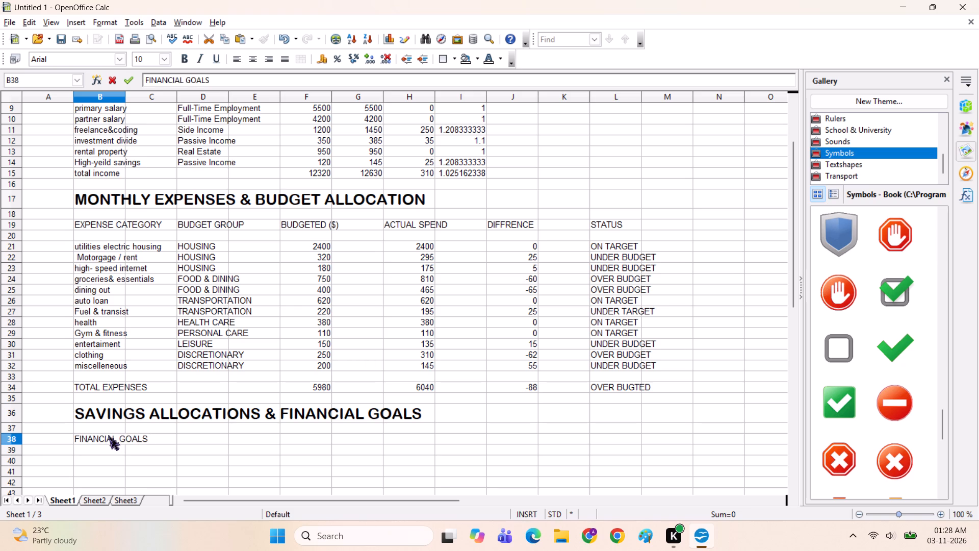
pyautogui.press('Right')
pyautogui.press('Right')
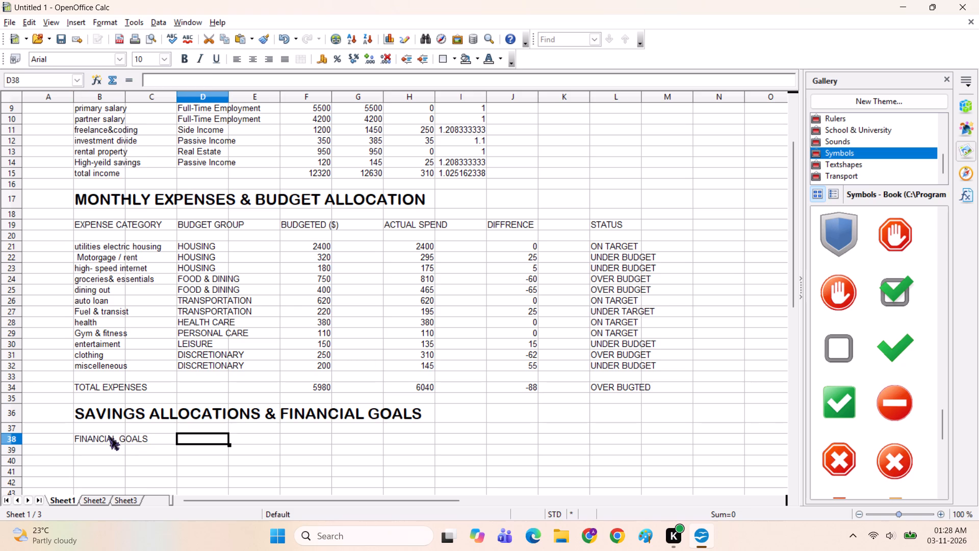
pyautogui.write('TA')
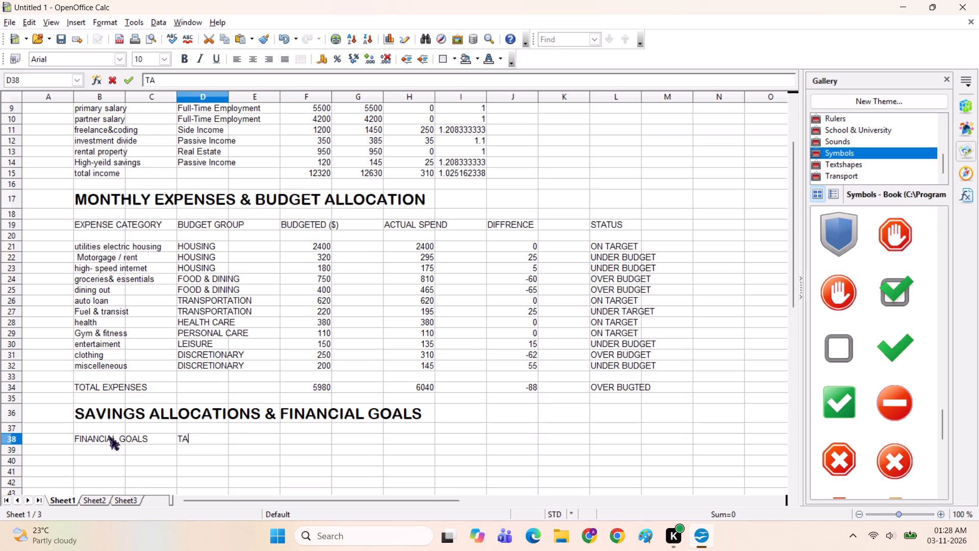
pyautogui.press('r')
pyautogui.write('GET DATE')
pyautogui.press('space')
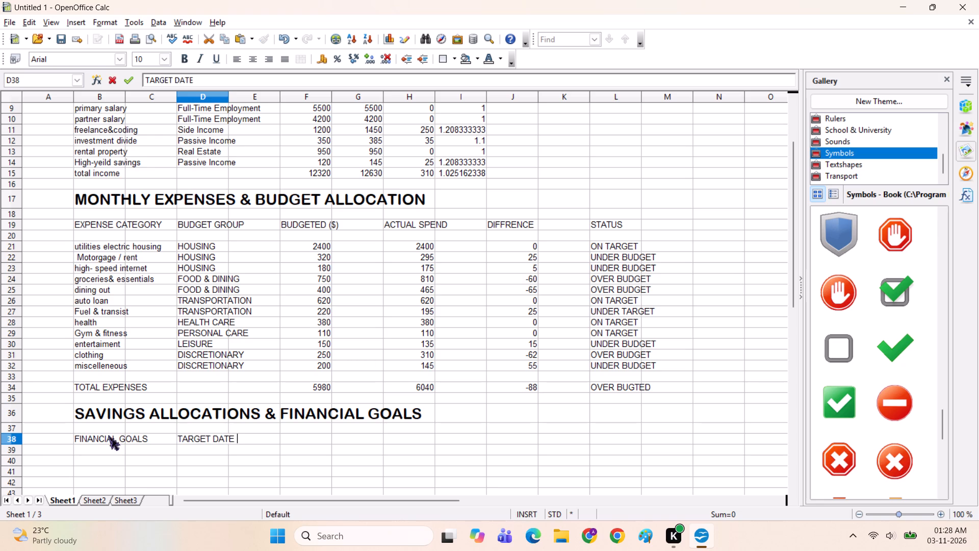
pyautogui.press('Right')
# Enter the column header TARGET GOAL($) in cell F38.
pyautogui.press('Right')
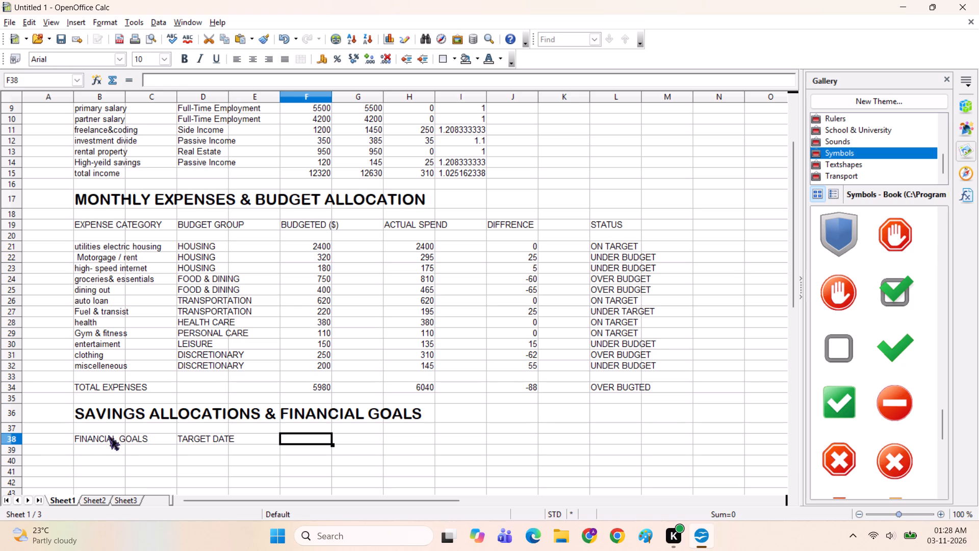
pyautogui.write('TARGET GOAL')
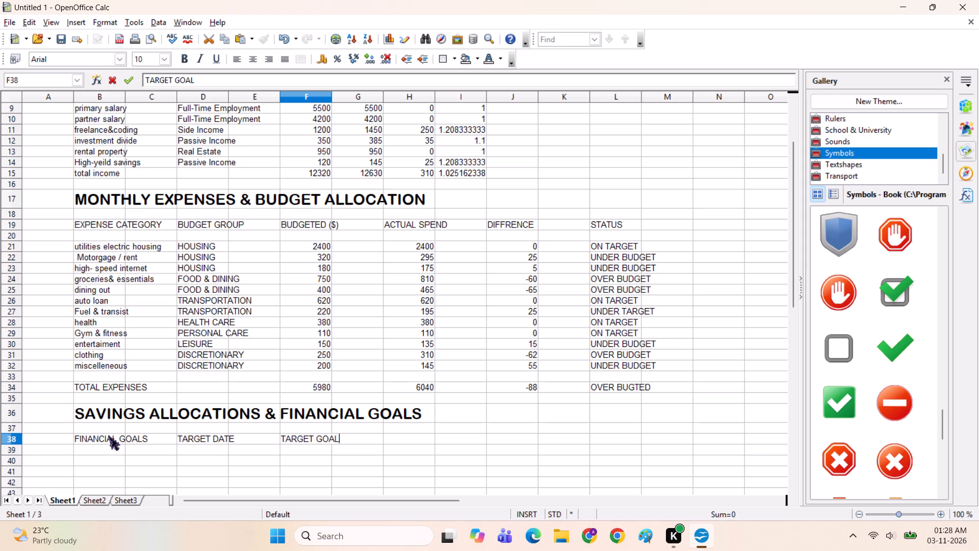
pyautogui.hotkey('shift', '(')
pyautogui.hotkey('shift', '$')
pyautogui.hotkey('shift', ')')
pyautogui.press('Right')
pyautogui.press('Right')
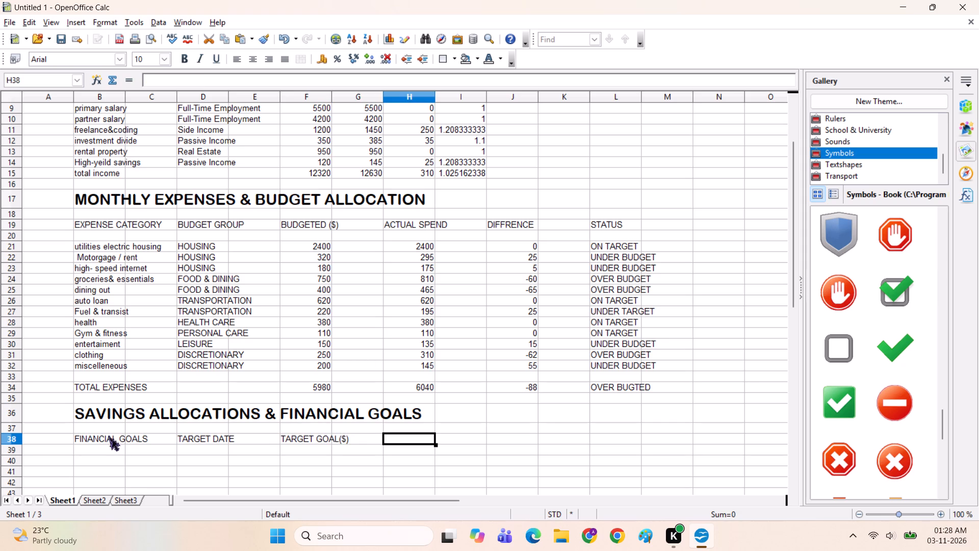
# Enter the savings table headers CURRENT BALANCE in cell H38 and MONTHLY CONTRIBUTION in cell J38.
pyautogui.write('CURRENT BALANCE')
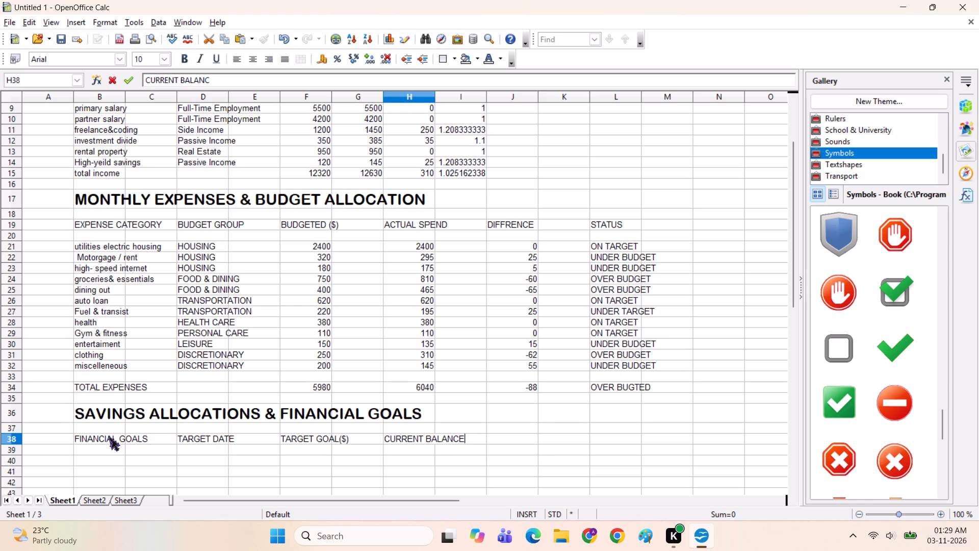
pyautogui.press('Right')
pyautogui.press('Right')
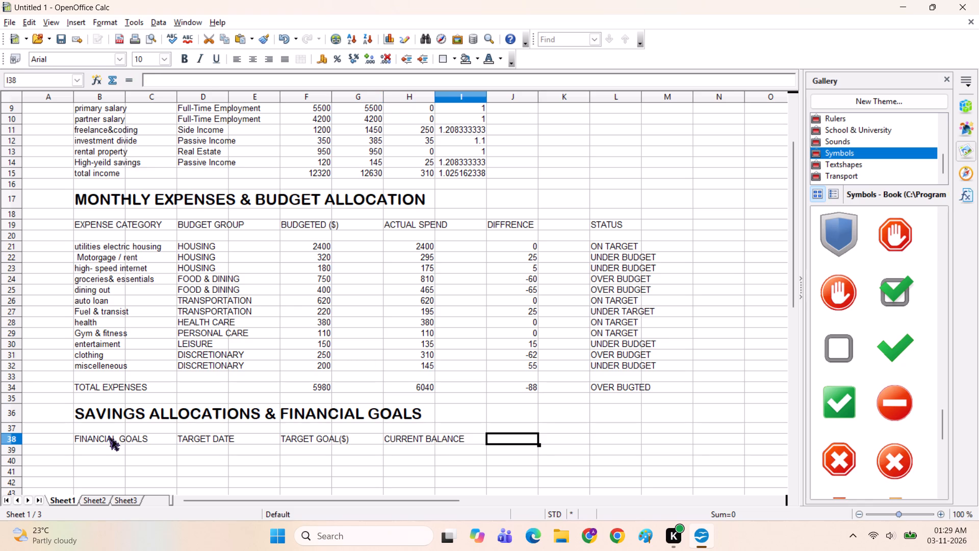
pyautogui.write('MP')
pyautogui.press('BackSpace')
pyautogui.write('ONTHLY')
pyautogui.press('space')
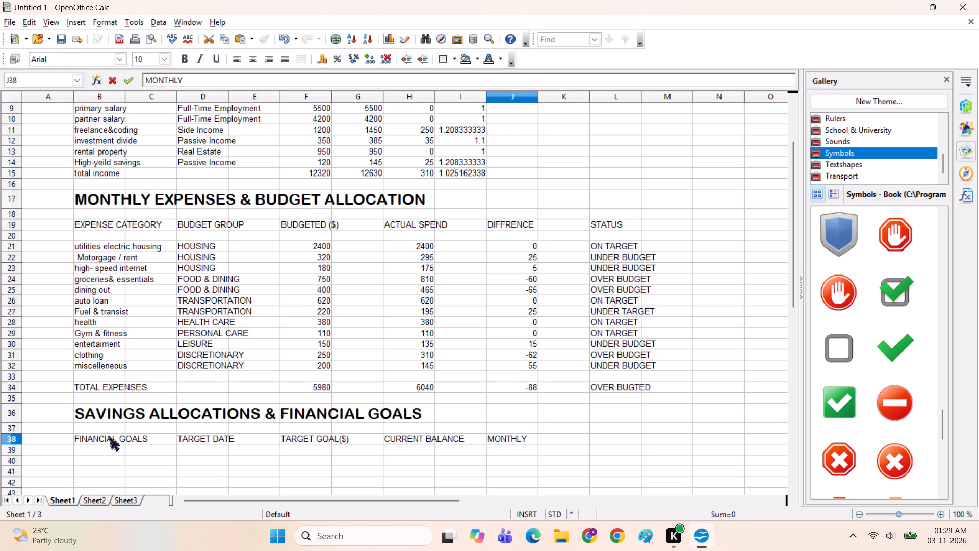
pyautogui.write('CONTRIBY')
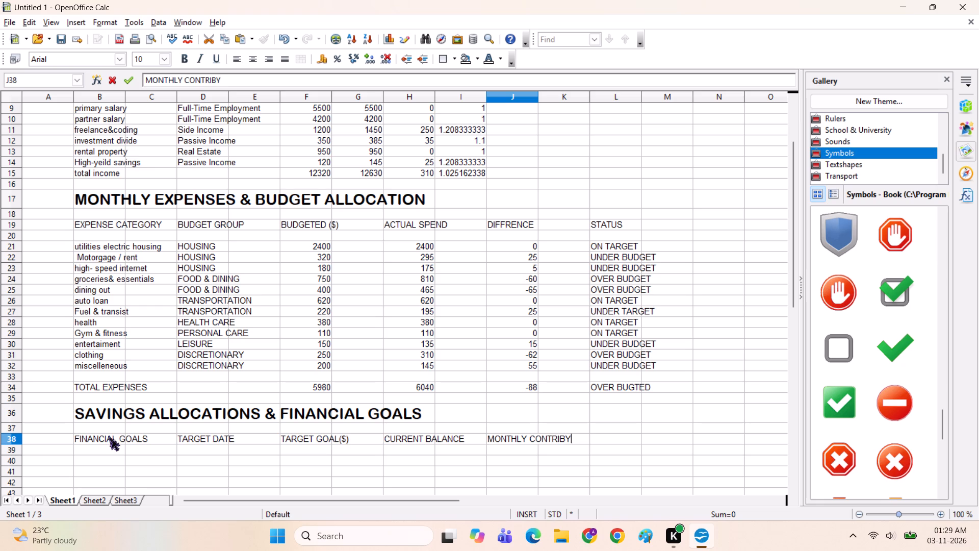
pyautogui.press('BackSpace')
pyautogui.write('UTION')
pyautogui.press('space')
pyautogui.press('Right')
# Enter the column header PROGRESS in cell M38 of the savings table.
pyautogui.press('Right')
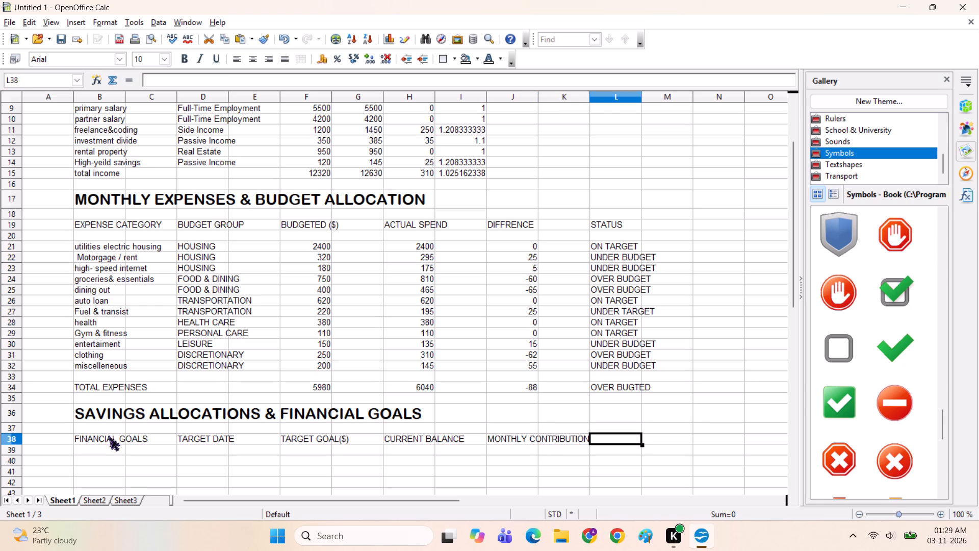
pyautogui.press('Right')
pyautogui.write('PROGRESS')
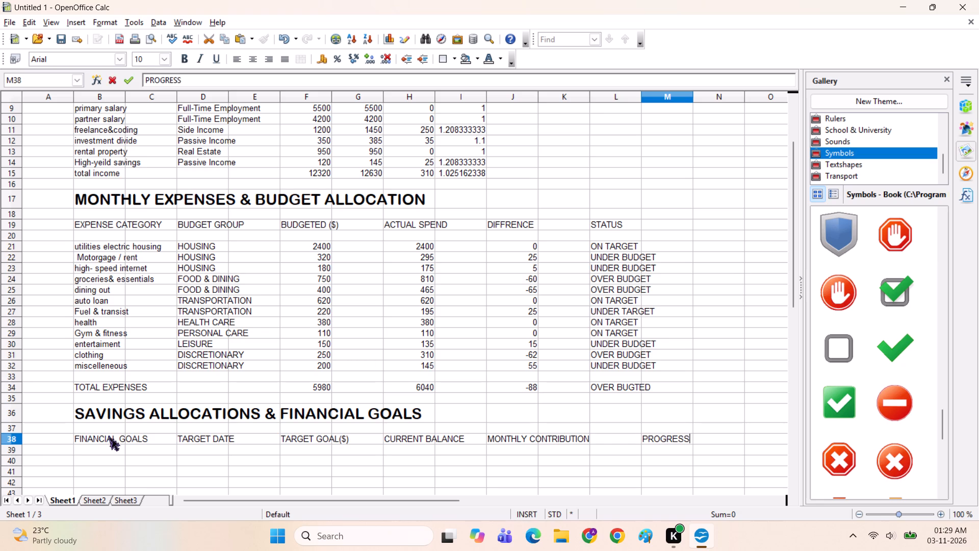
pyautogui.press('Down')
# Enter the first financial goal, emergeny funds, in cell B40.
pyautogui.press('Left')
pyautogui.press('Left')
pyautogui.press('Left')
pyautogui.press('Left')
pyautogui.press('Left')
pyautogui.press('Left')
pyautogui.press('Left')
pyautogui.press('Left')
pyautogui.press('Left')
pyautogui.press('Left')
pyautogui.press('Left')
pyautogui.press('Left')
pyautogui.press('Left')
pyautogui.press('Left')
pyautogui.press('Left')
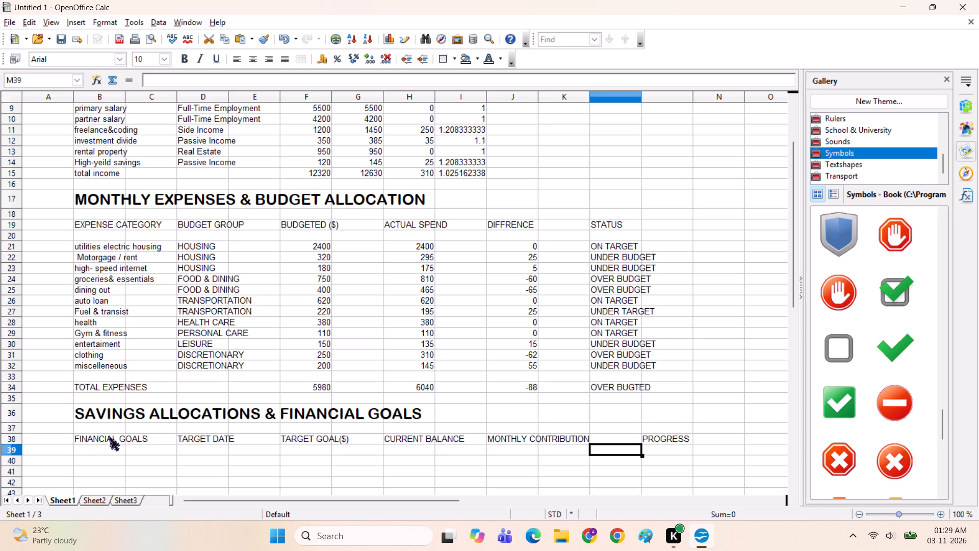
pyautogui.press('Right')
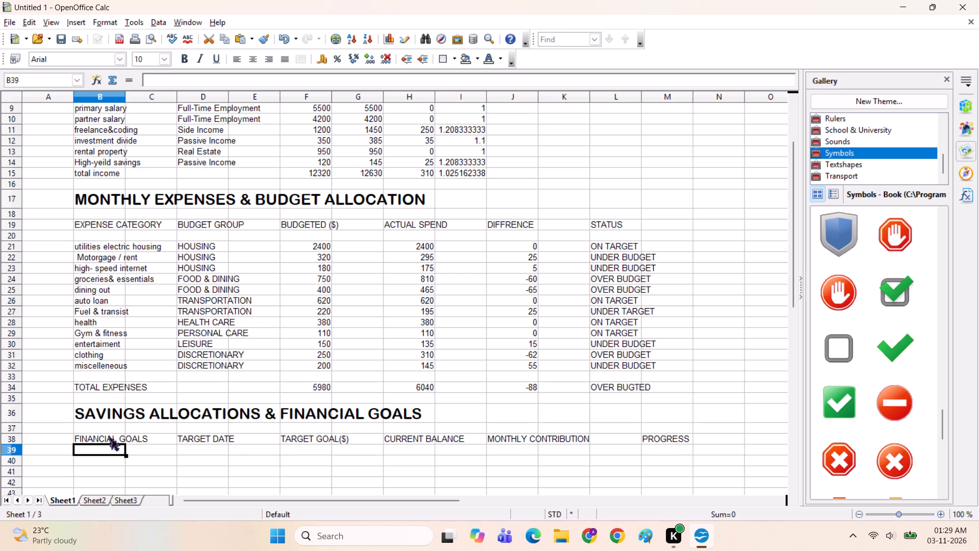
pyautogui.press('Down')
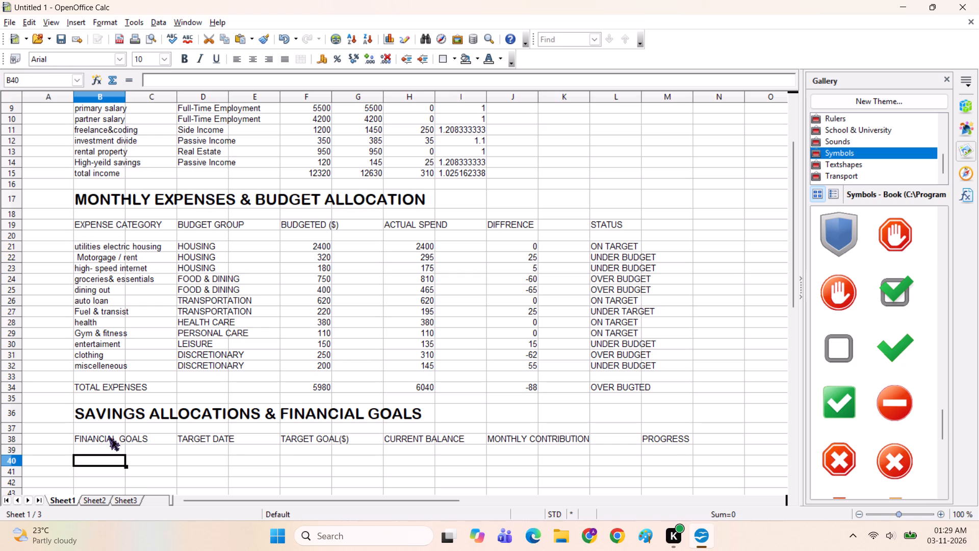
pyautogui.scroll(-3, 208, 345)
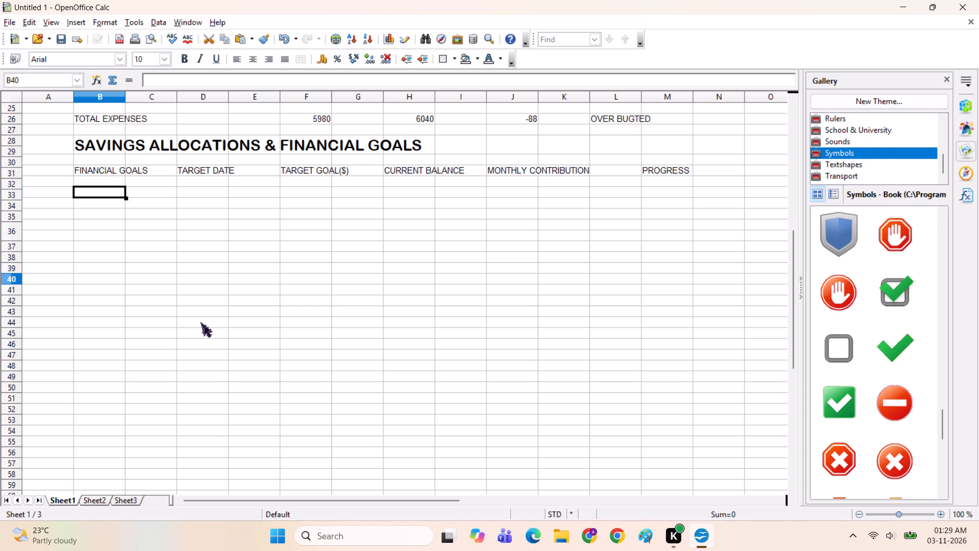
pyautogui.write('emer')
pyautogui.write('geny fund')
pyautogui.press('space')
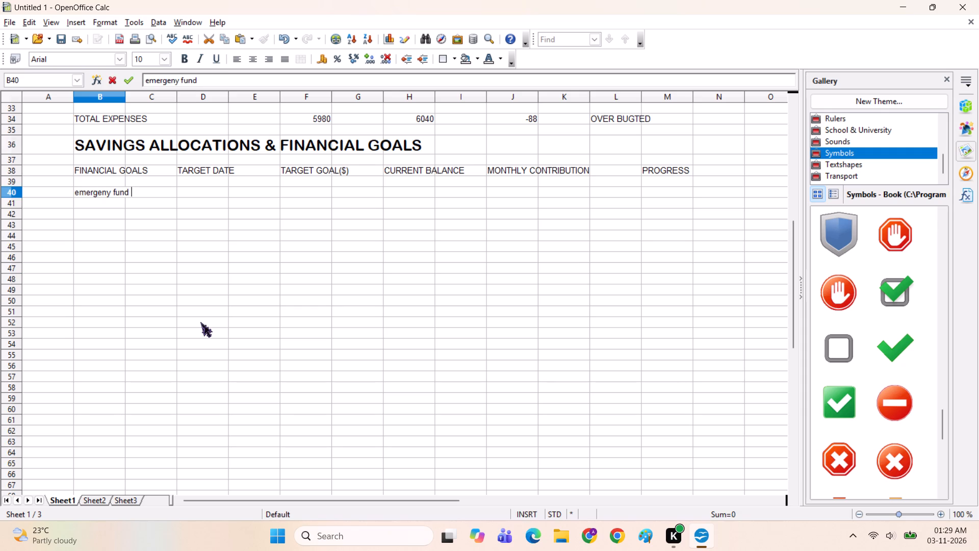
pyautogui.press('BackSpace')
pyautogui.press('s')
pyautogui.press('Down')
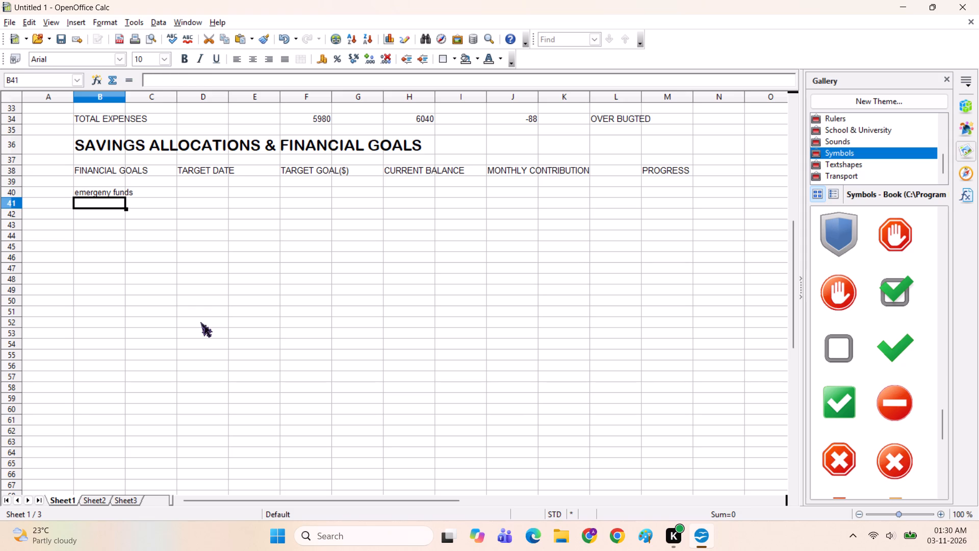
# Enter roth IRA max as the second financial goal in cell B41.
pyautogui.write('rot')
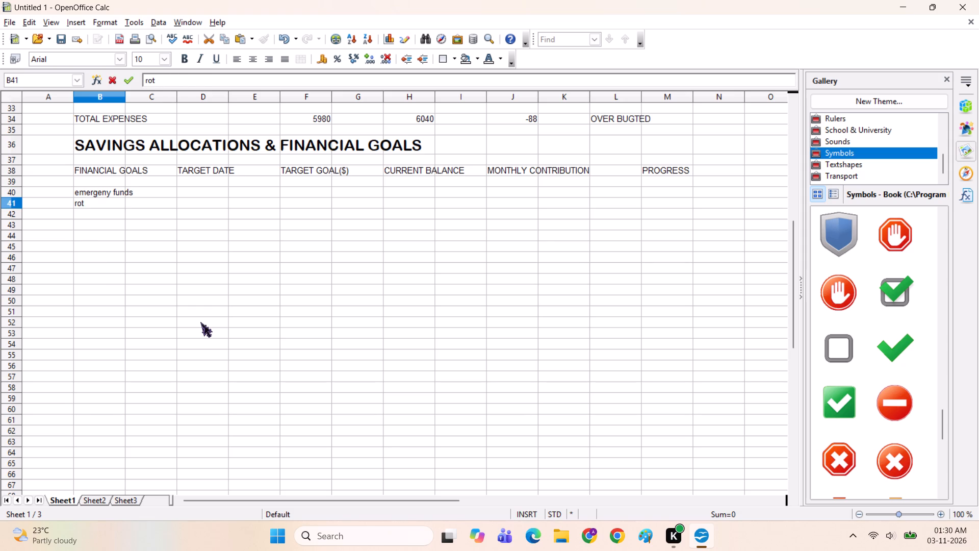
pyautogui.write('h')
pyautogui.press('space')
pyautogui.write('IRA')
pyautogui.press('space')
pyautogui.write('max')
pyautogui.press('space')
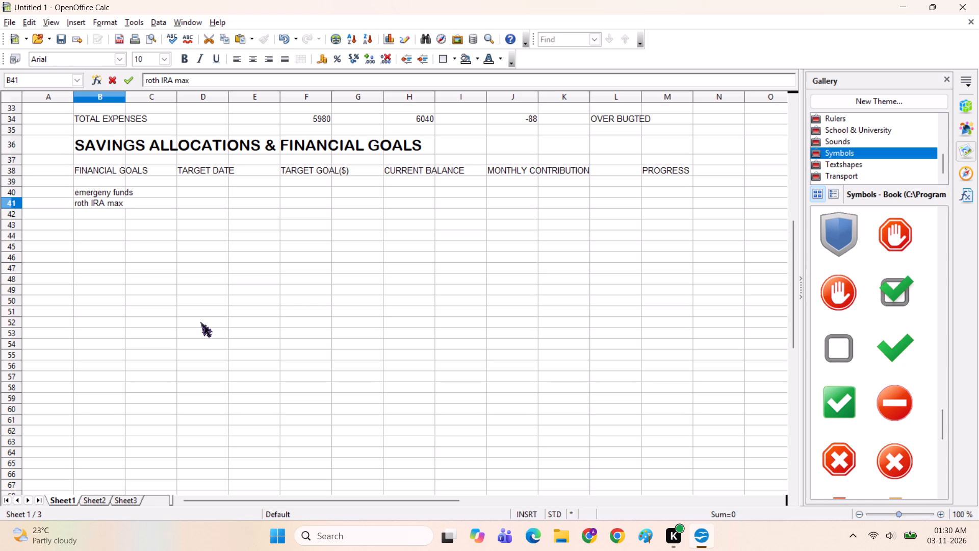
pyautogui.press('Down')
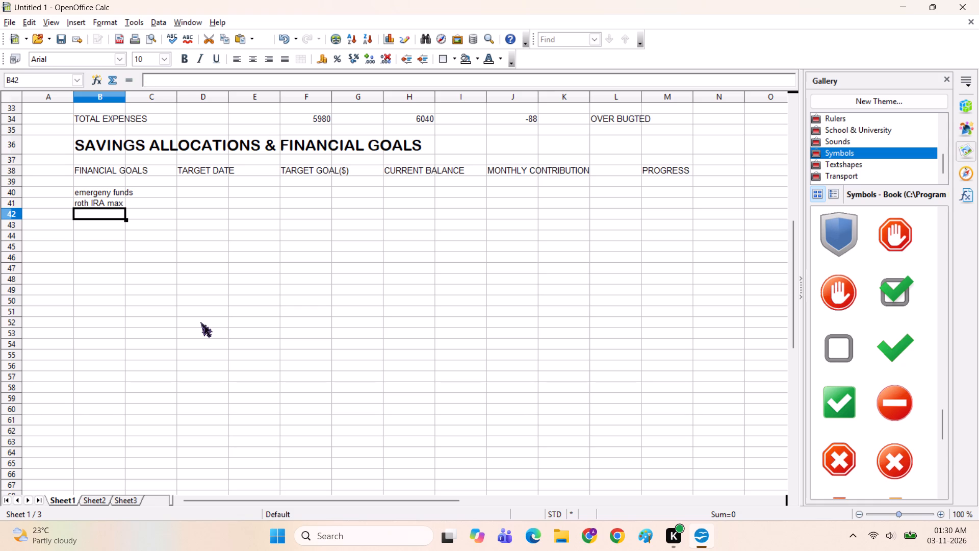
# Enter index fund / bro ongoing as the third financial goal in cell B42.
pyautogui.write('index')
pyautogui.press('space')
pyautogui.write('fund')
pyautogui.press('space')
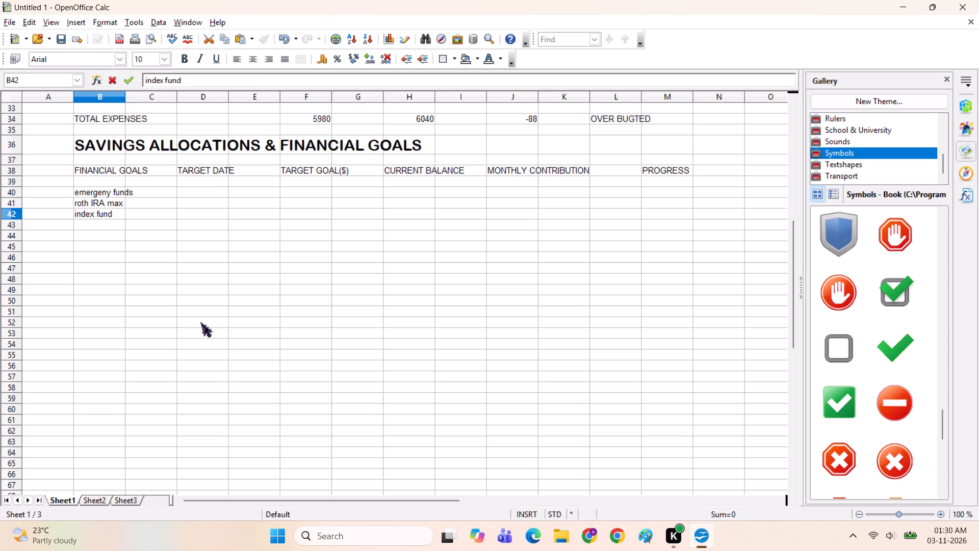
pyautogui.write('/')
pyautogui.press('space')
pyautogui.write('bro ongoing')
pyautogui.press('space')
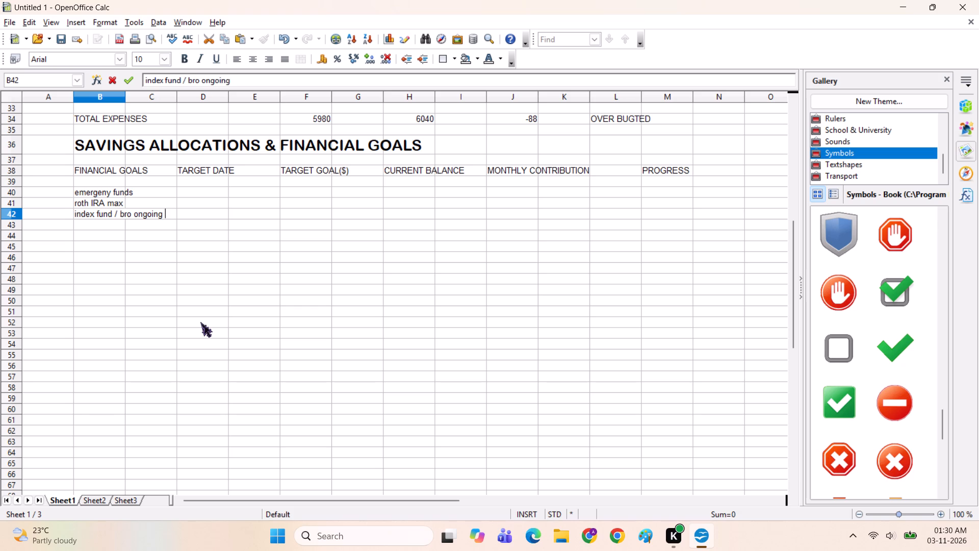
pyautogui.press('Down')
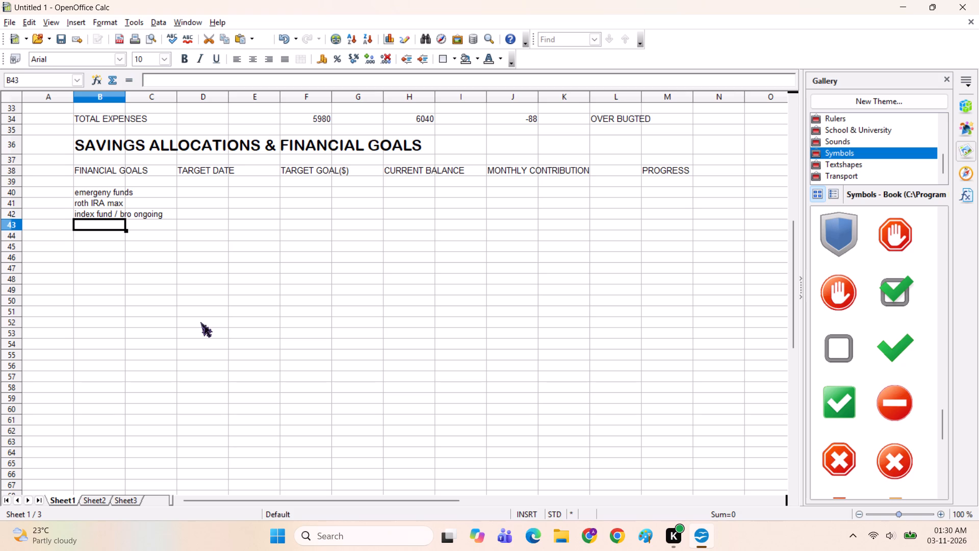
# Enter Vacations & travel as the fourth financial goal in cell B43.
pyautogui.write('vacations')
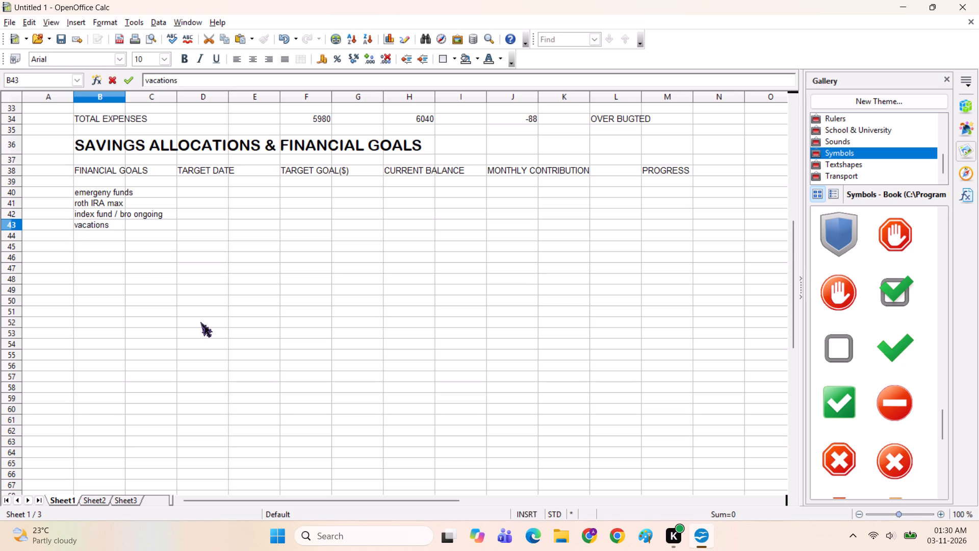
pyautogui.press('space')
pyautogui.write('&')
pyautogui.press('space')
pyautogui.write('travel')
pyautogui.press('space')
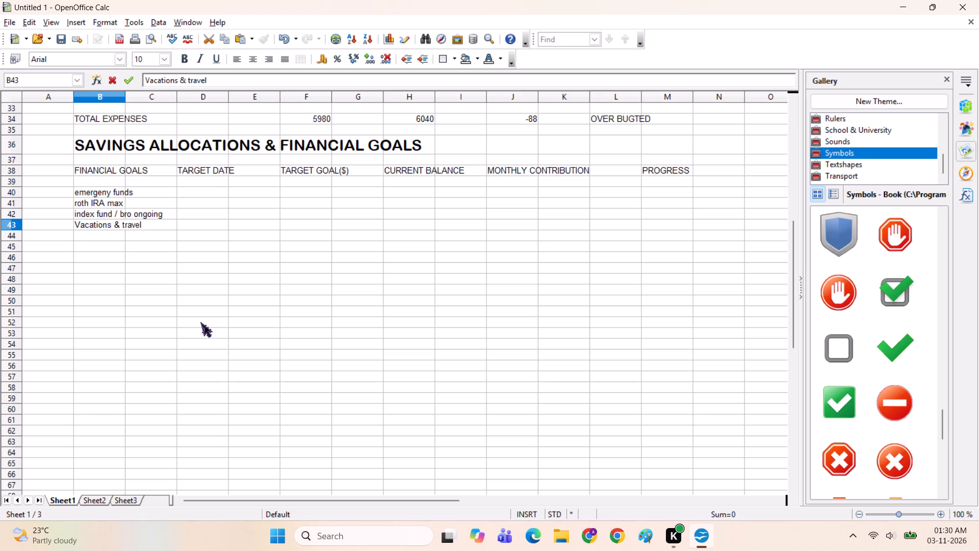
pyautogui.press('Down')
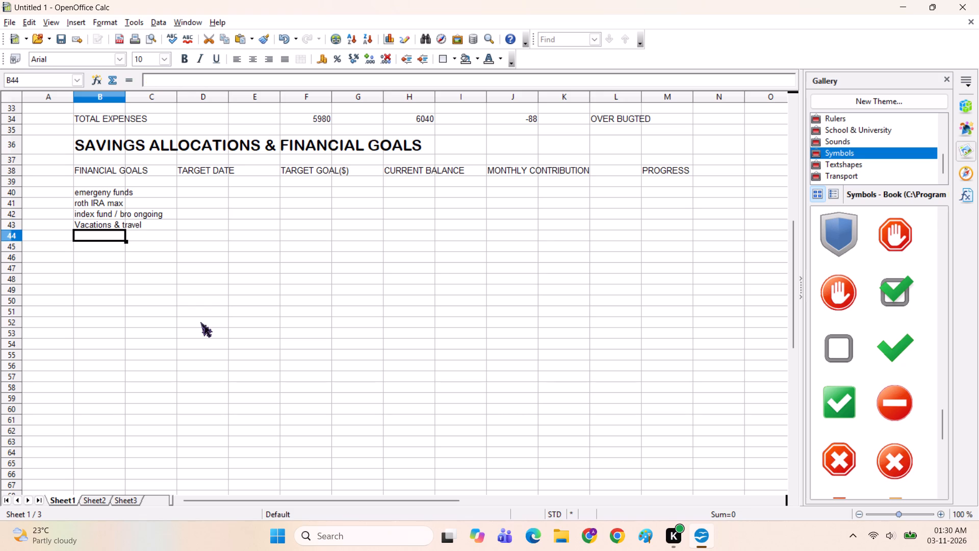
# Enter home maintenance as the fifth financial goal in cell B44.
pyautogui.write('home m')
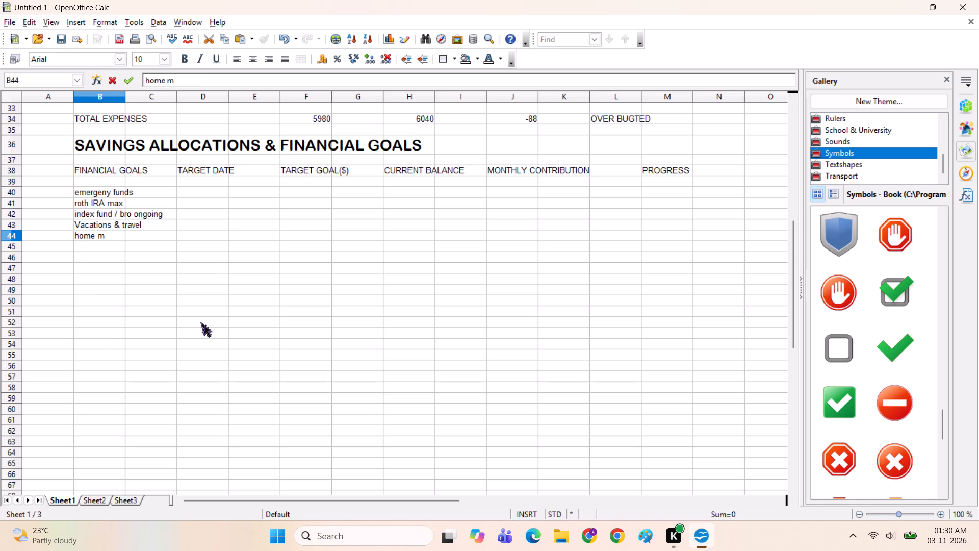
pyautogui.write('ain')
pyautogui.write('tenn')
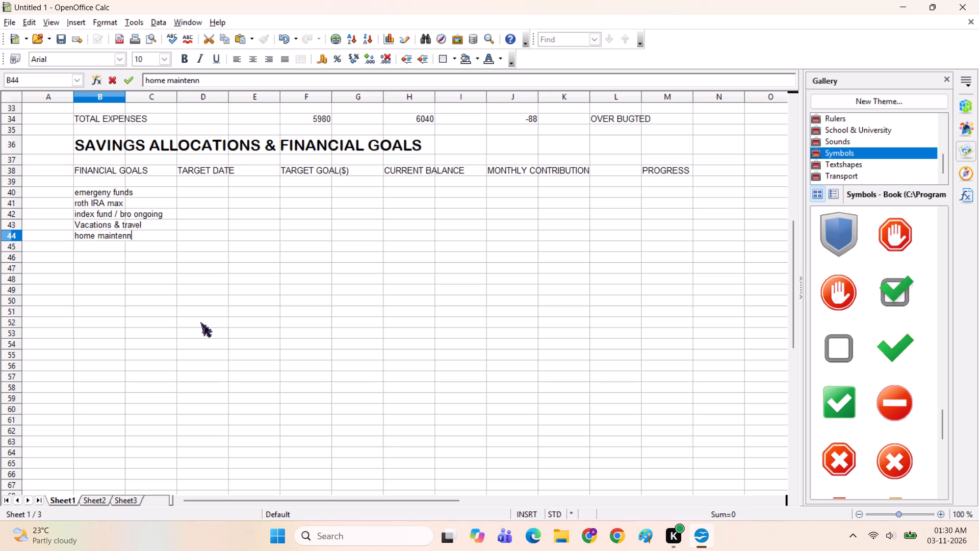
pyautogui.press('BackSpace')
pyautogui.write('ance')
pyautogui.press('Down')
# Enter auto replacment as the sixth financial goal in cell B45.
pyautogui.press('Down')
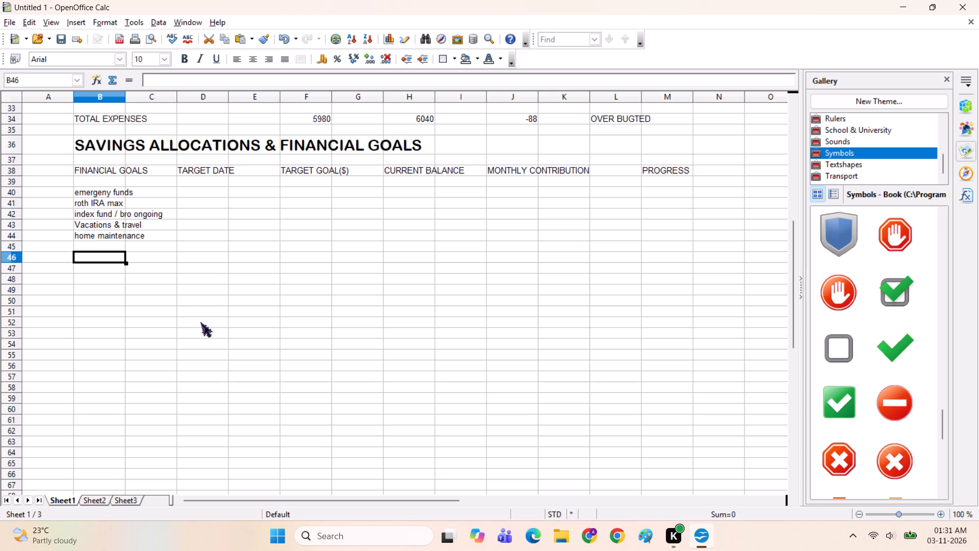
pyautogui.press('Down')
pyautogui.press('Up')
pyautogui.press('Up')
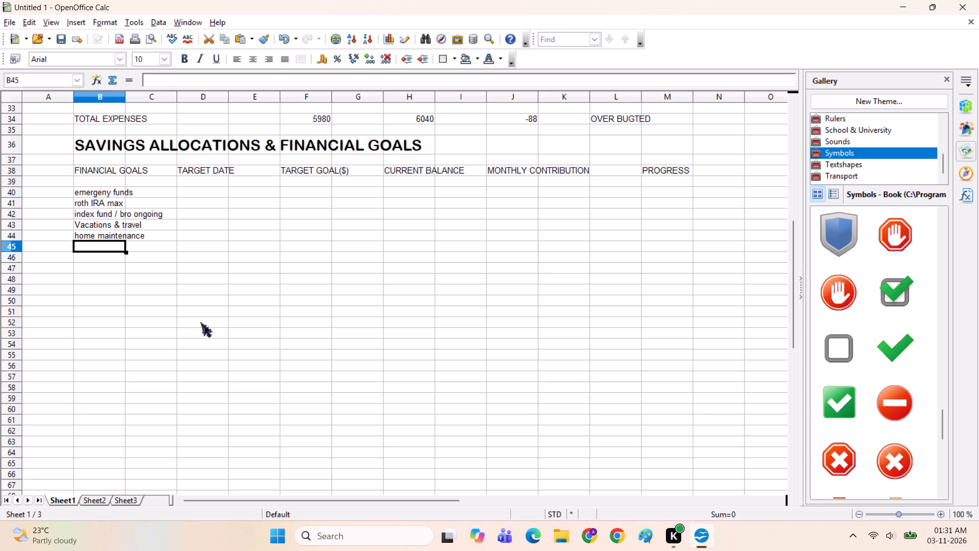
pyautogui.write('auto re')
pyautogui.write('placment')
pyautogui.press('space')
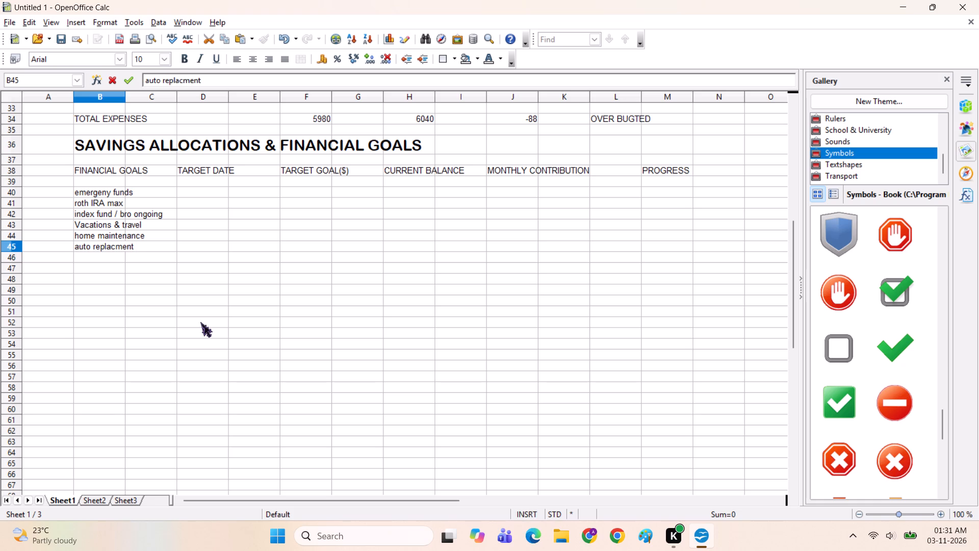
pyautogui.press('Down')
# Enter the label TOTAL SAVINGS & INVESTMENTS in cell B47, leaving one blank row below the goals list.
pyautogui.press('Down')
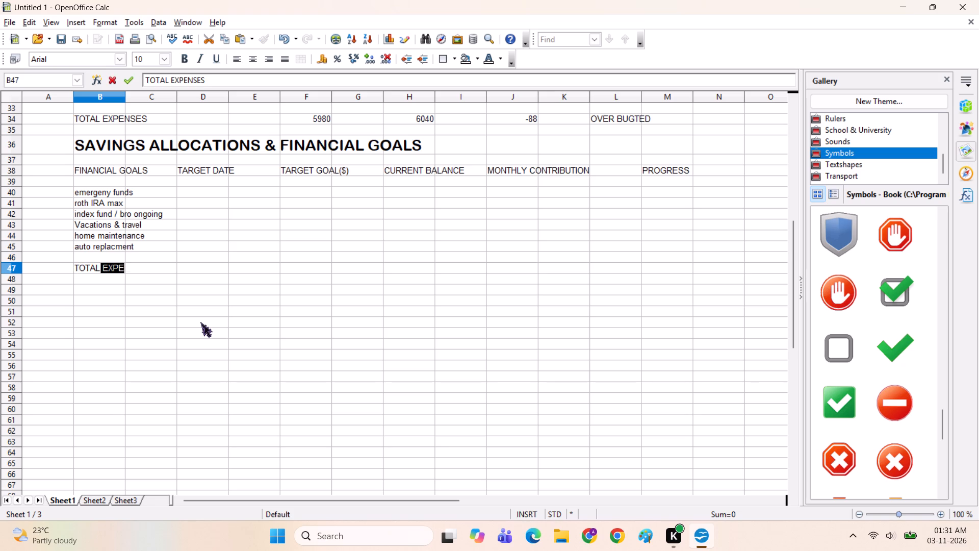
pyautogui.press('space')
pyautogui.write('D')
pyautogui.press('BackSpace')
pyautogui.write('SAVO')
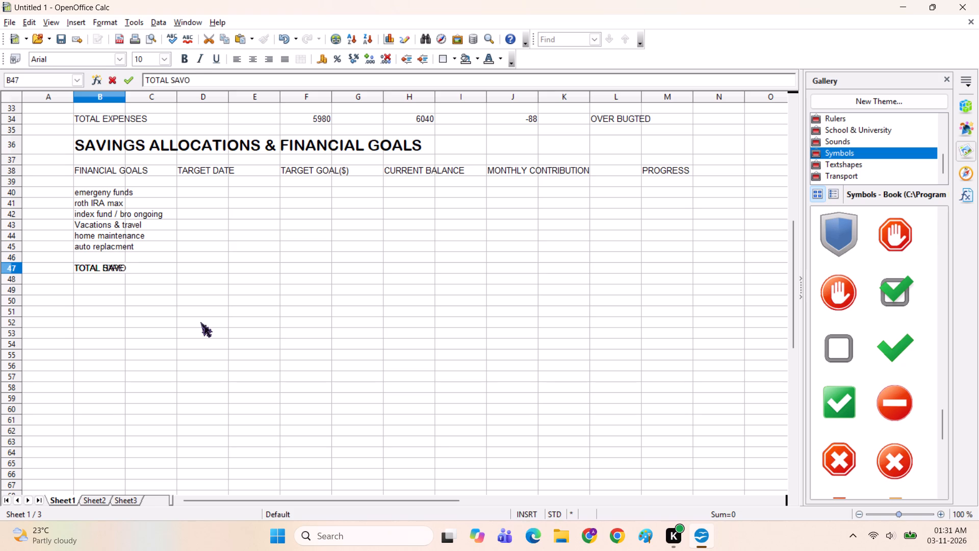
pyautogui.press('BackSpace')
pyautogui.write('INGS')
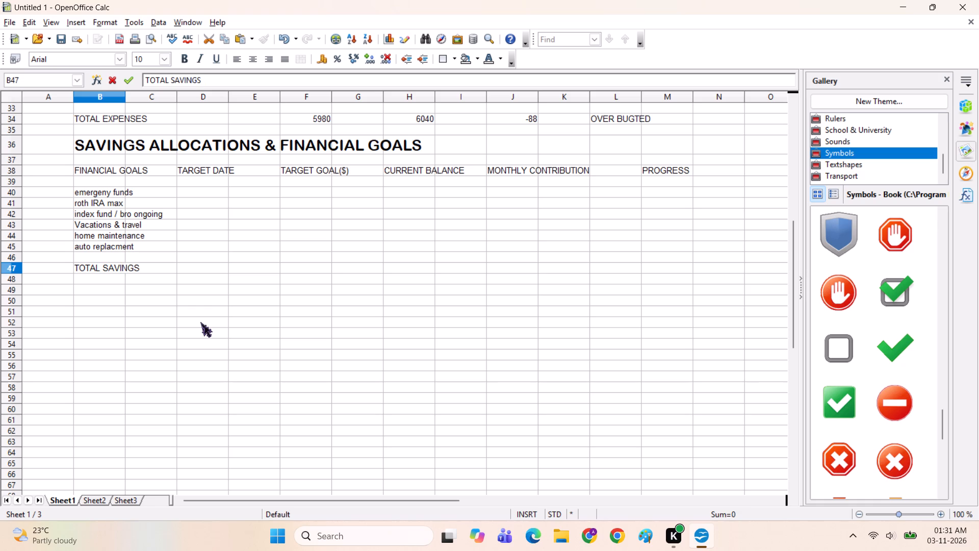
pyautogui.press('space')
pyautogui.write('& INVESTMENTS')
pyautogui.press('space')
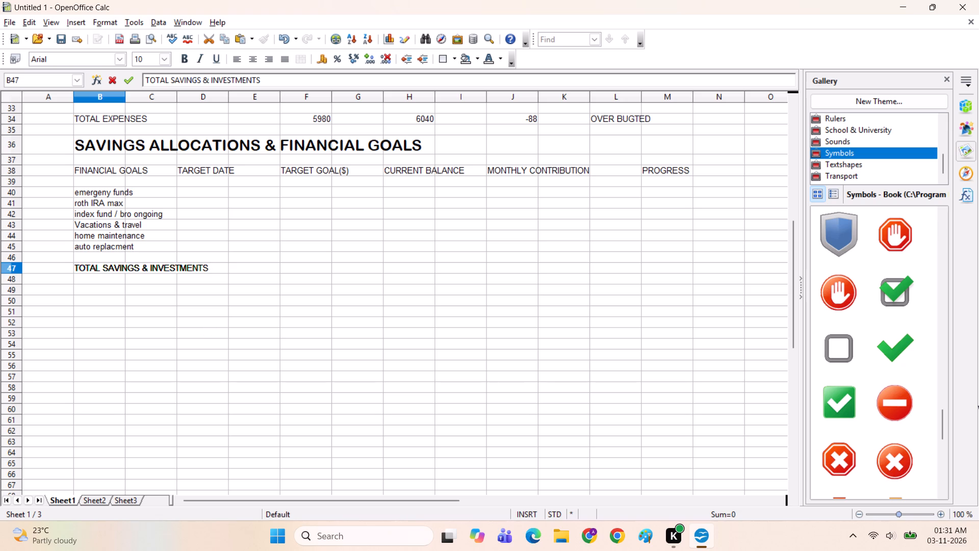
# Enter the target dates DEC 2025 for emergency funds in D40 and APR 2025 for roth IRA max in D41.
pyautogui.click(195, 190)
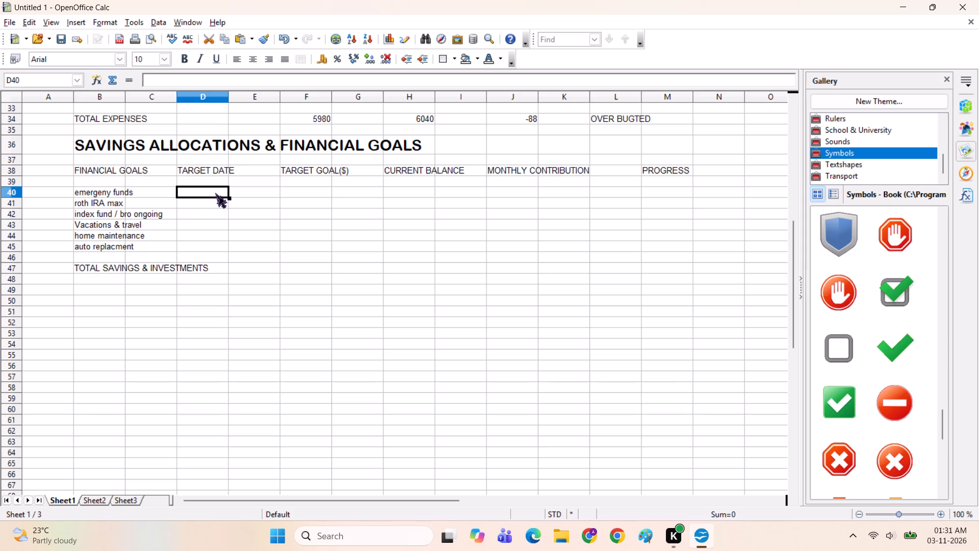
pyautogui.write('DEC')
pyautogui.press('space')
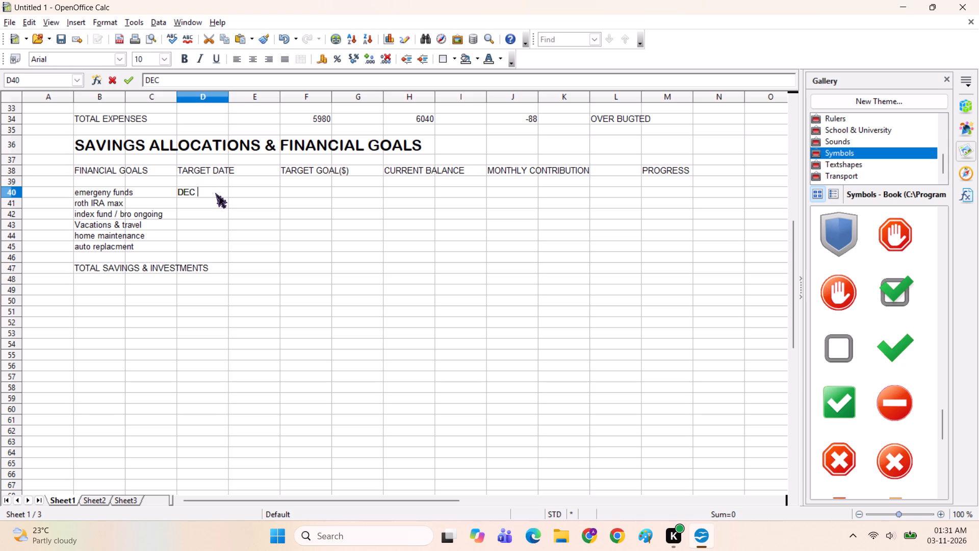
pyautogui.press('2')
pyautogui.press('0')
pyautogui.write('25')
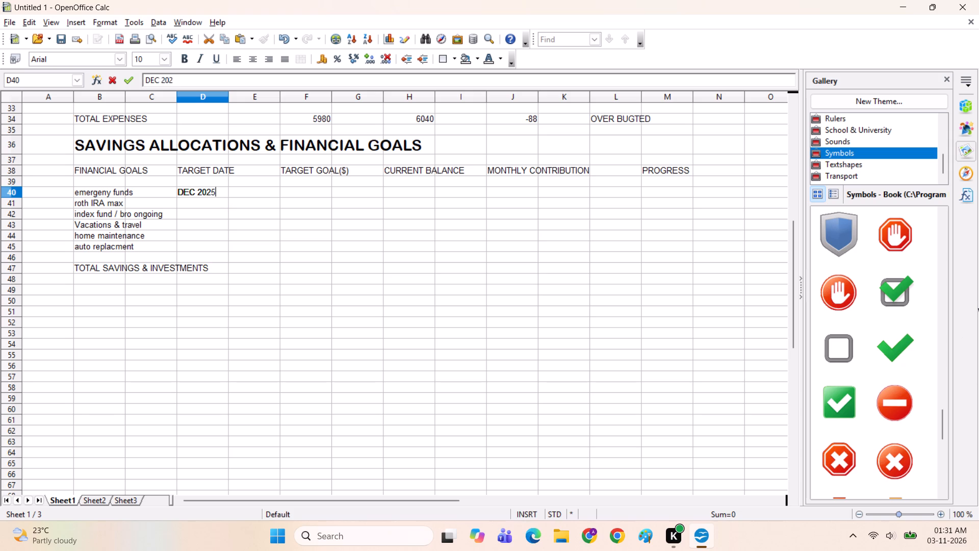
pyautogui.press('Down')
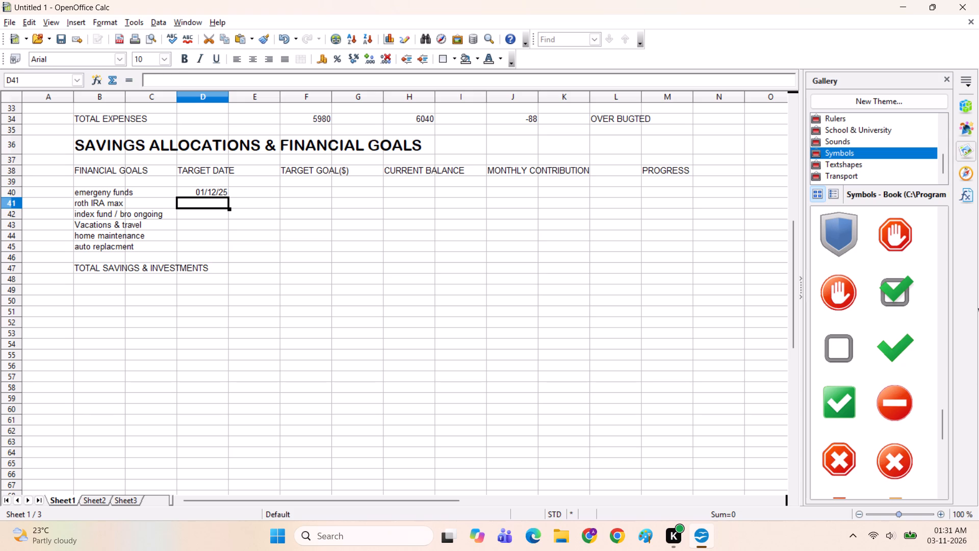
pyautogui.write('APR 2')
pyautogui.write('025')
pyautogui.press('Down')
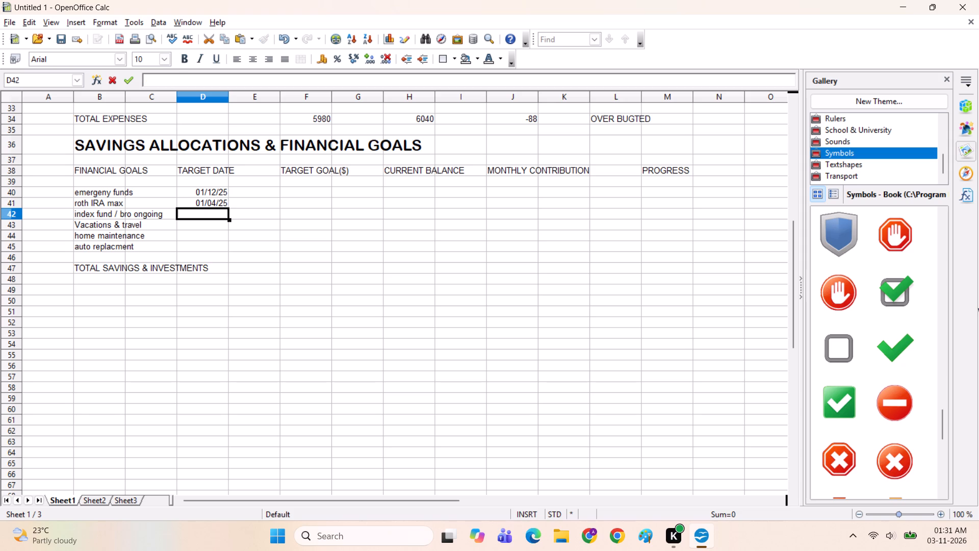
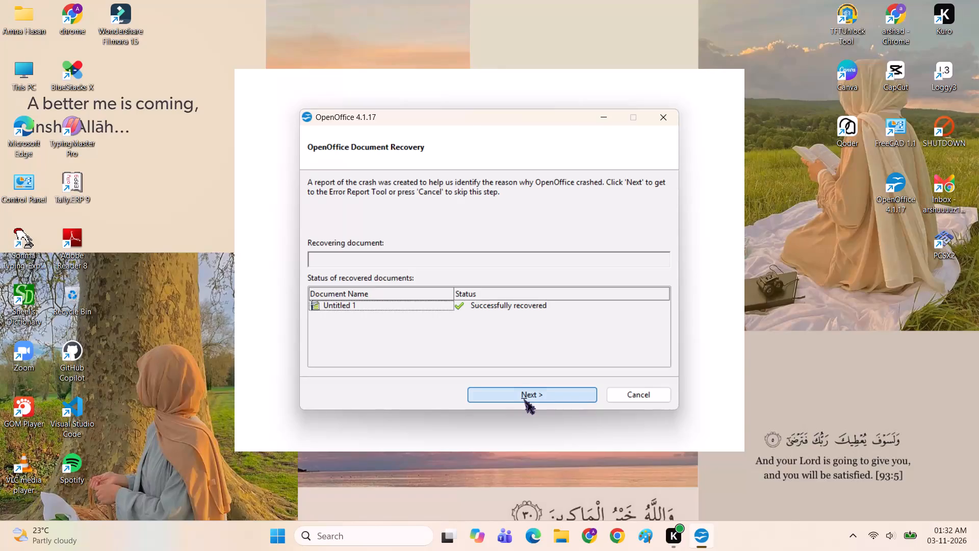
# Review the recovered budget tracker from its title through the rows below TOTAL EXPENSES to check which sections and entries are present.
pyautogui.scroll(-3, 529, 369)
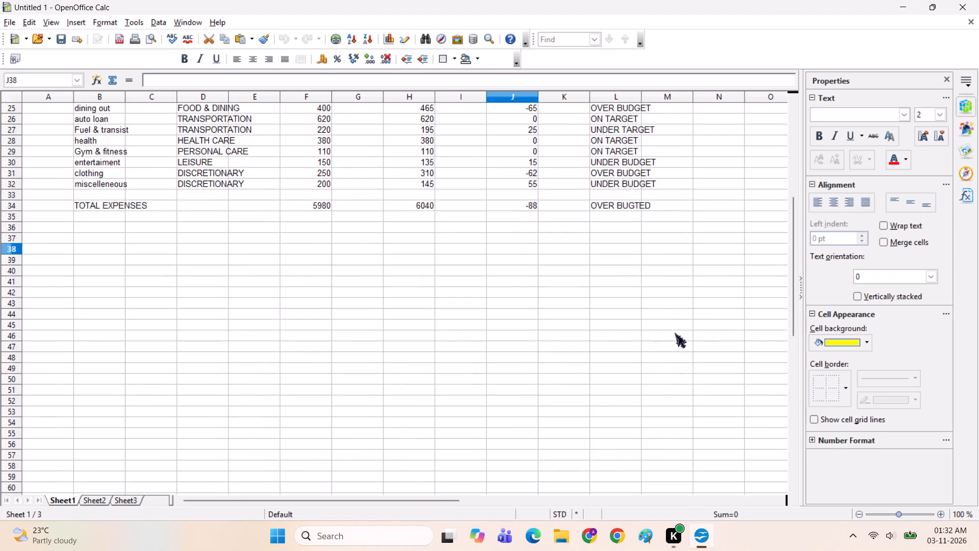
pyautogui.scroll(-1, 716, 315)
pyautogui.scroll(7, 714, 315)
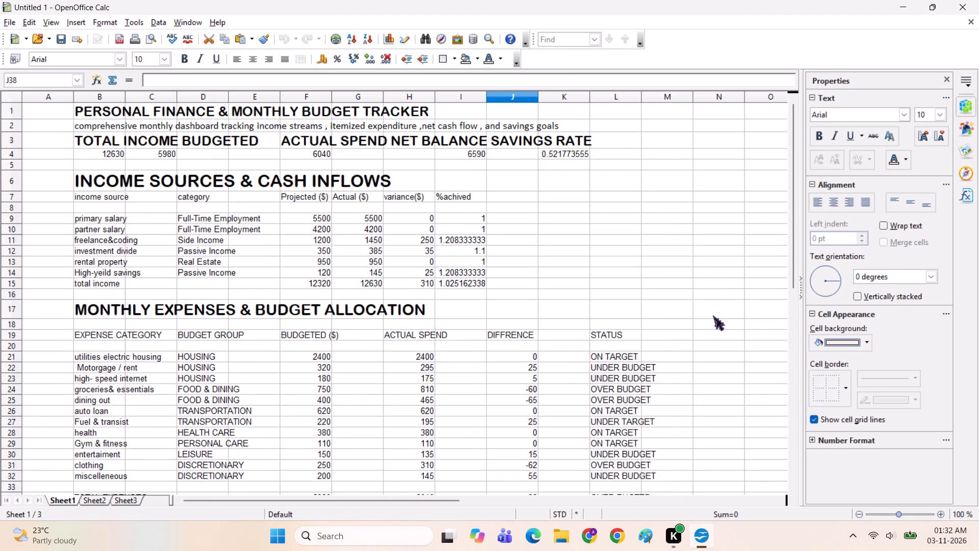
pyautogui.scroll(-4, 708, 317)
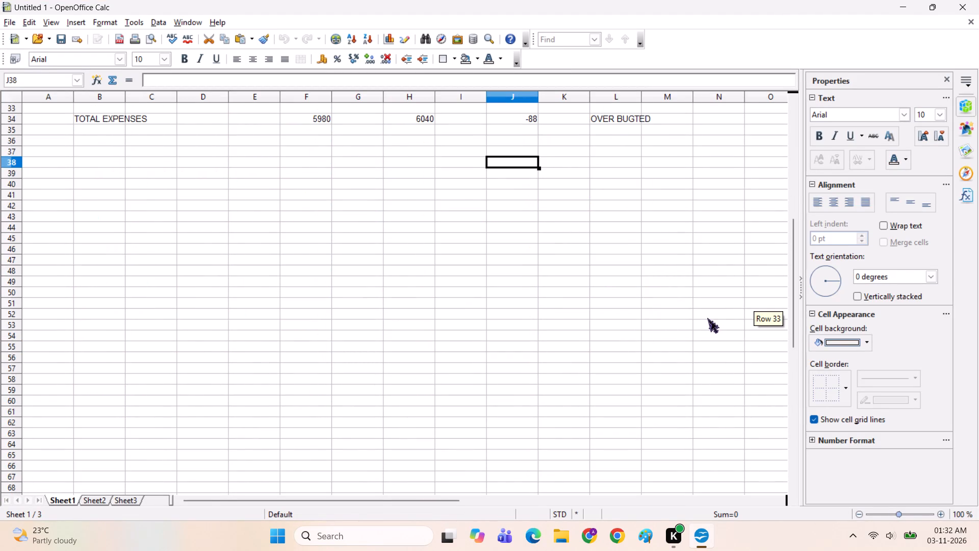
pyautogui.scroll(3, 708, 318)
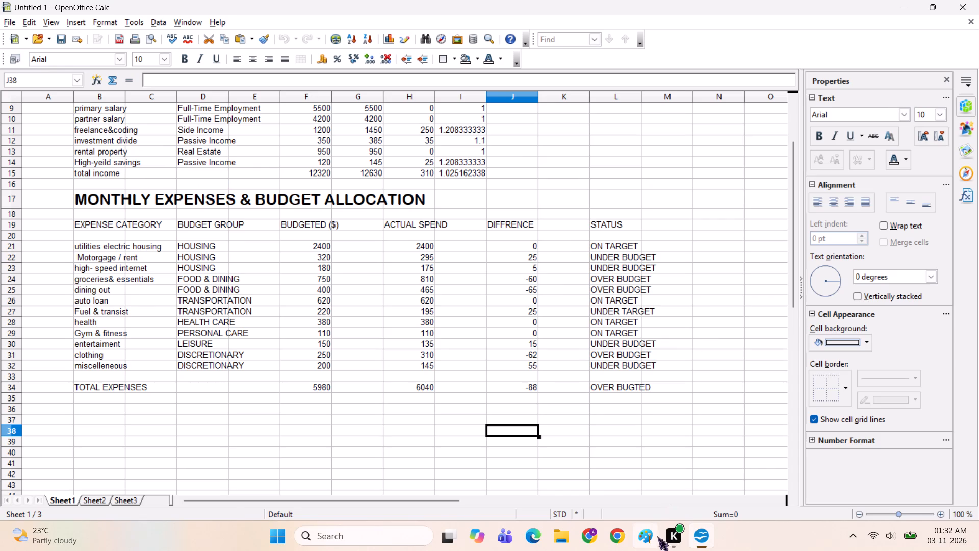